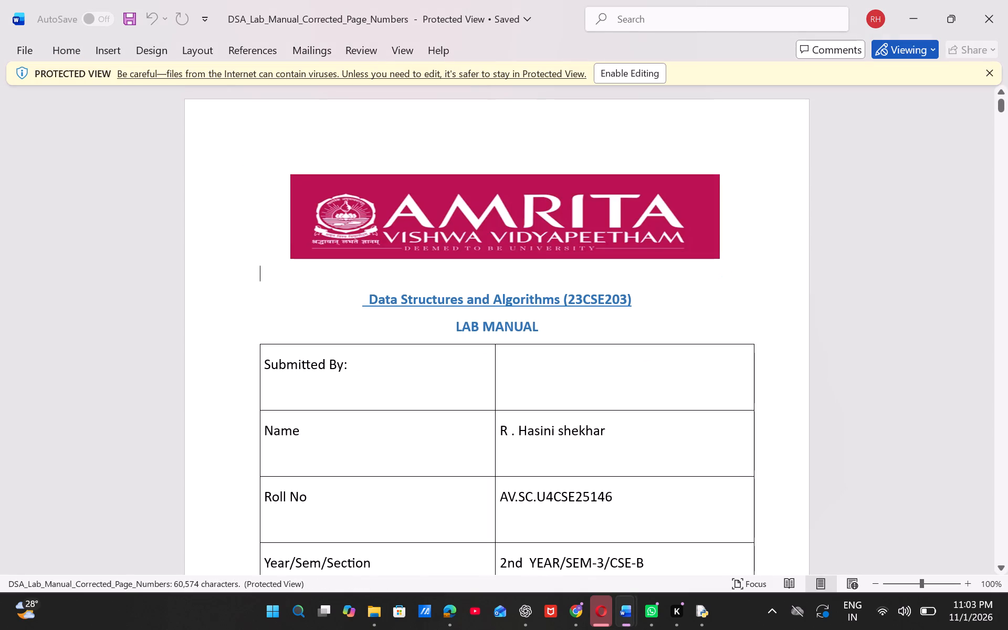
Examine the index table's page ranges and compare them with the page numbers printed on the Lab-1 pages.
scroll(710, 273, down, 6)
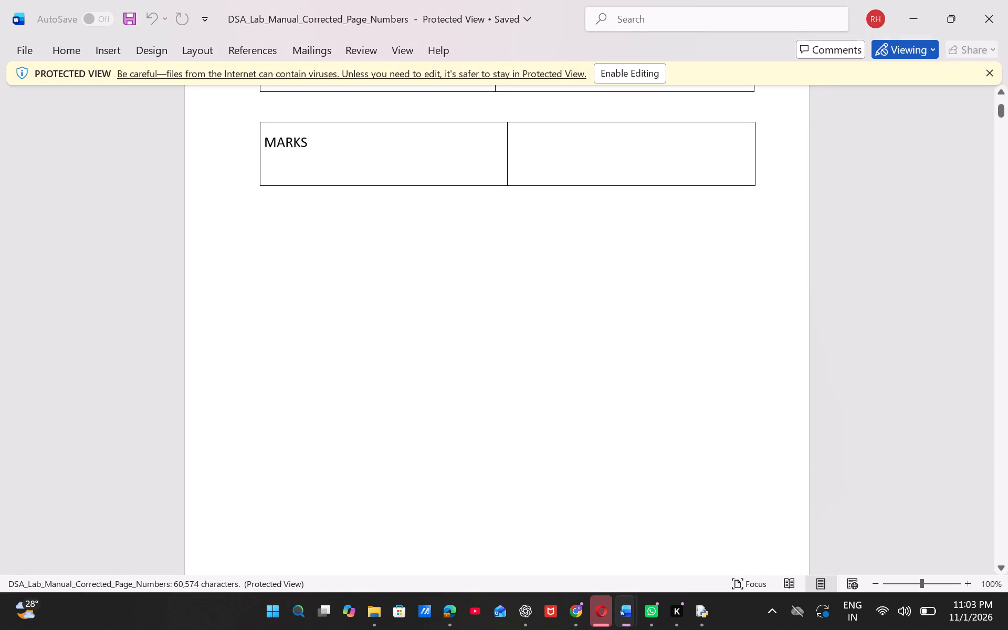
scroll(710, 273, down, 7)
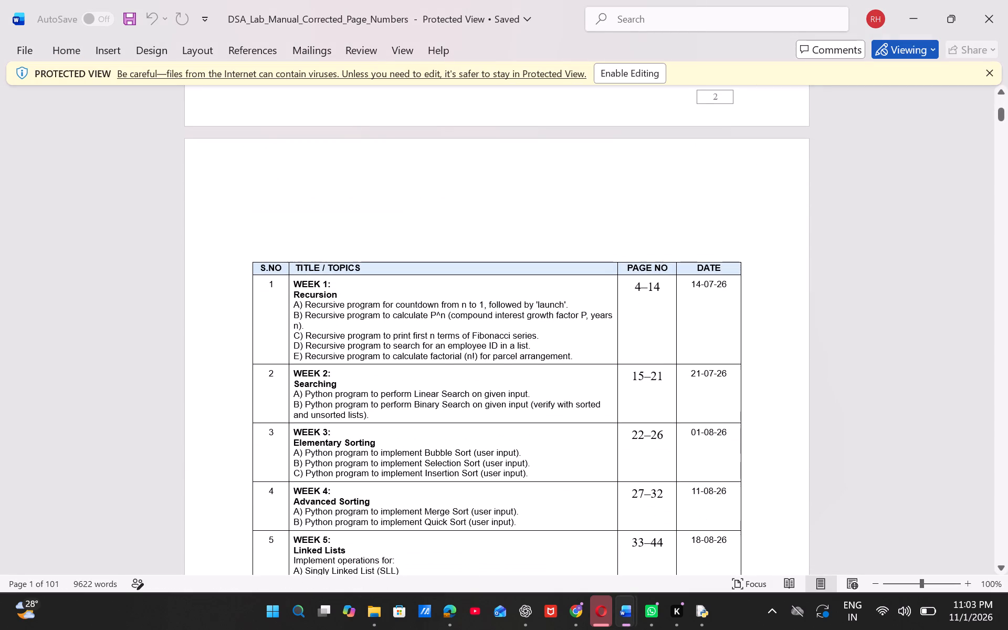
scroll(710, 273, down, 5)
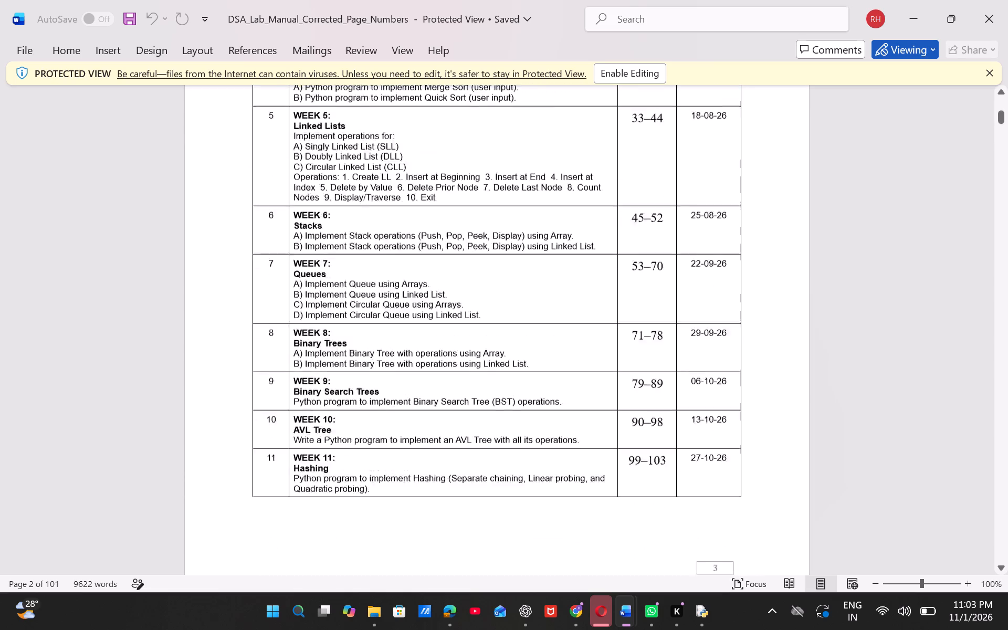
scroll(710, 273, down, 8)
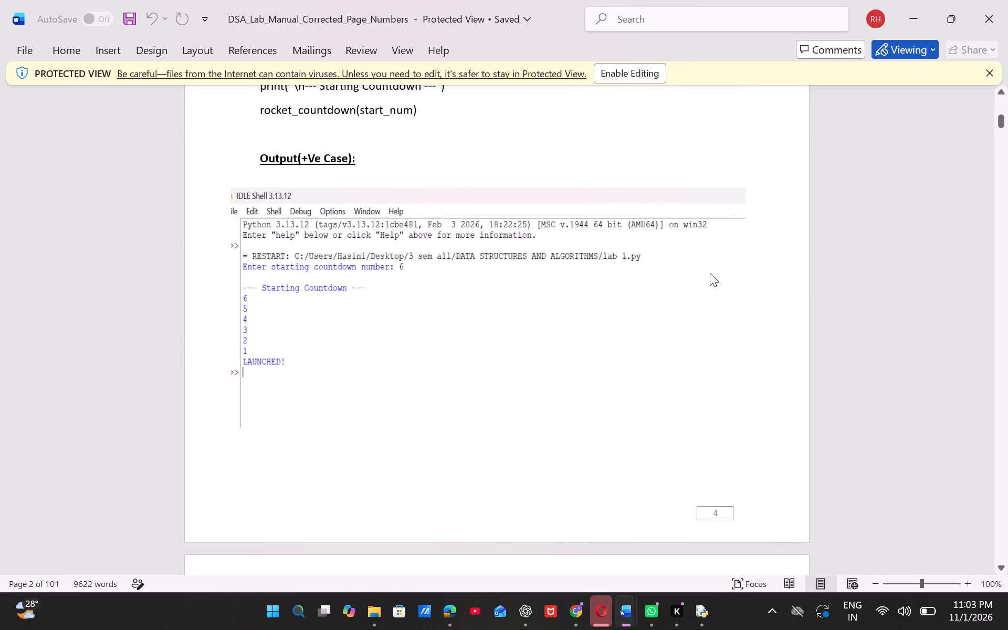
scroll(710, 273, down, 2)
scroll(710, 273, up, 6)
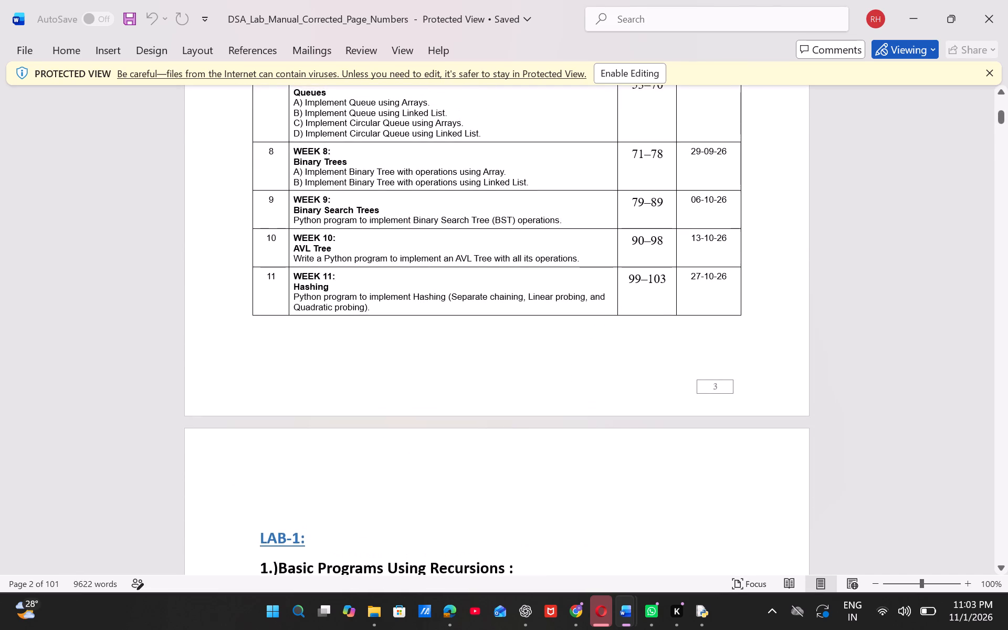
scroll(710, 273, down, 9)
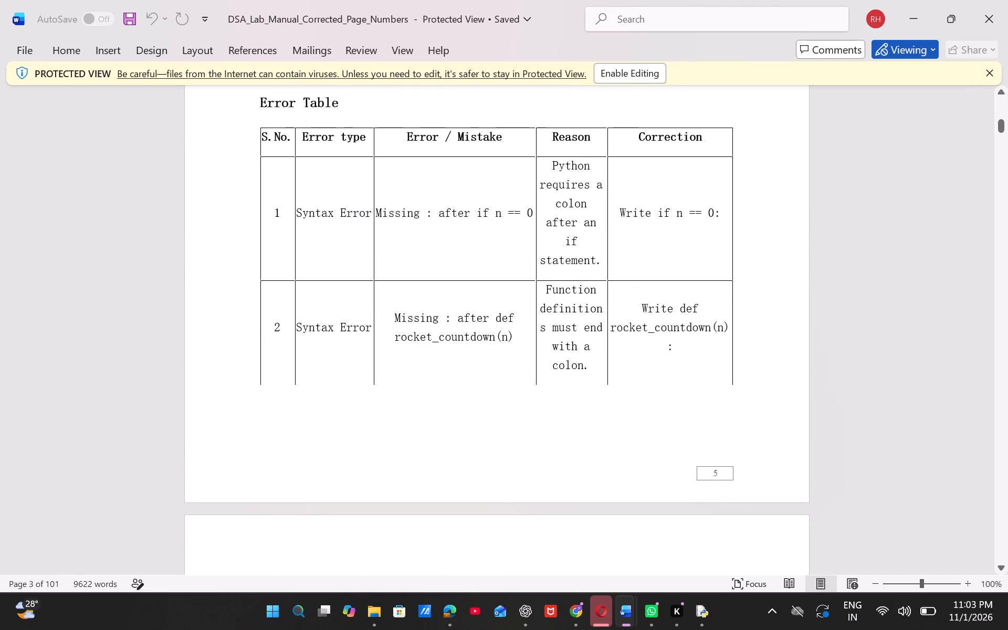
Check the printed page number on the manual's last page and where the Hashing section's closing notes end.
drag(1001, 122, 1005, 629)
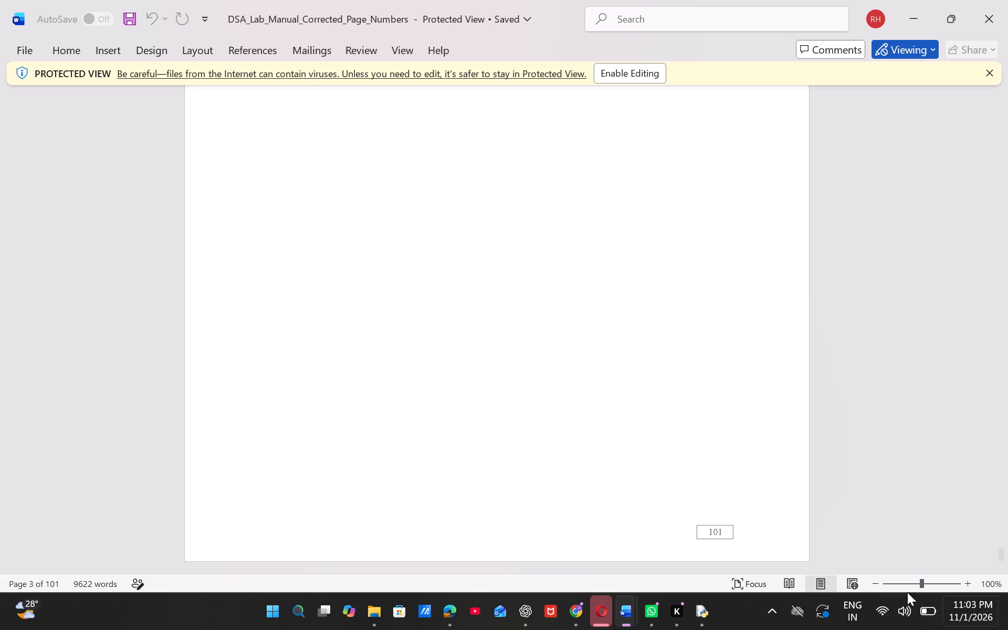
scroll(792, 400, down, 4)
scroll(792, 400, up, 9)
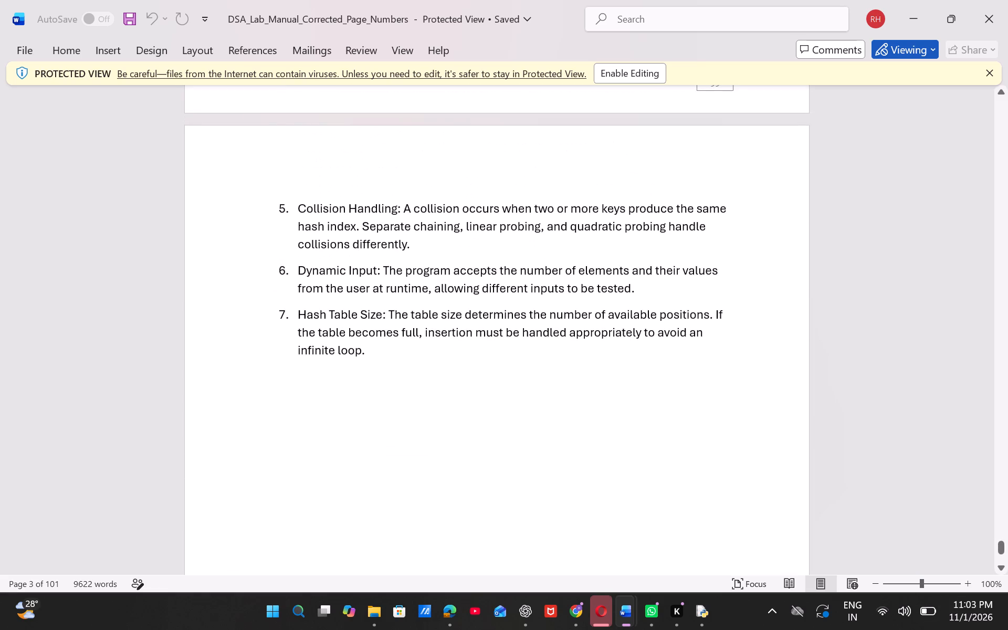
scroll(792, 400, down, 2)
scroll(792, 400, up, 2)
scroll(792, 400, right, 1)
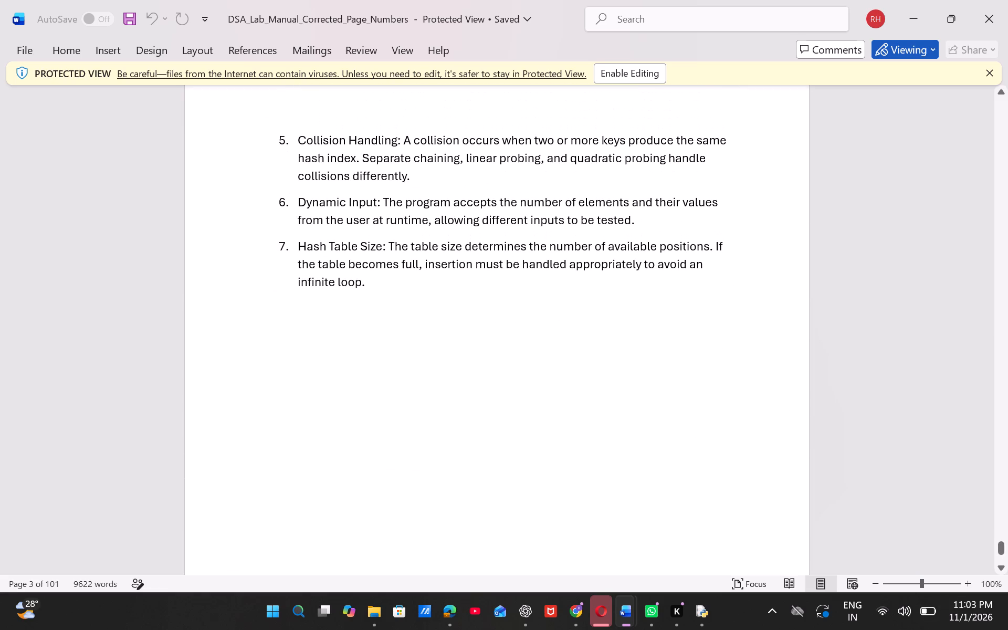
Return to the index table and review the page ranges listed for Week 1 to Week 11.
drag(1000, 551, 1007, 66)
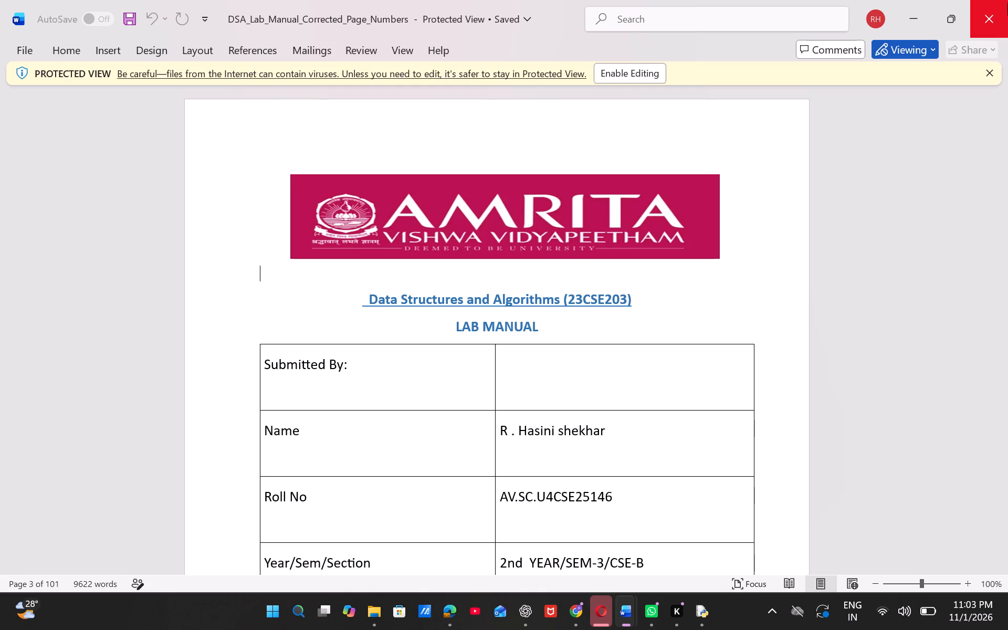
scroll(766, 331, down, 10)
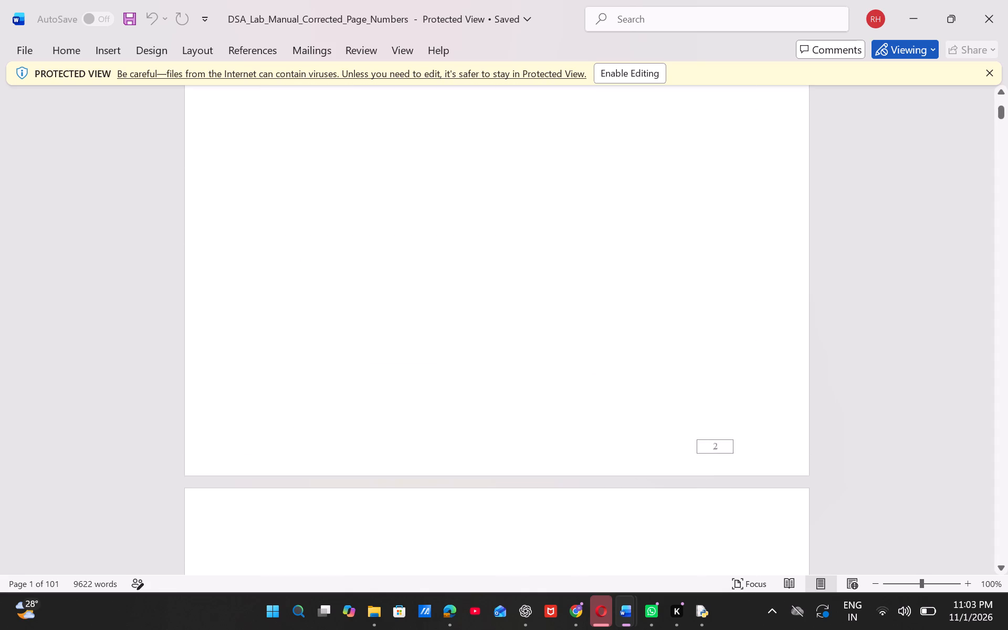
scroll(766, 331, down, 5)
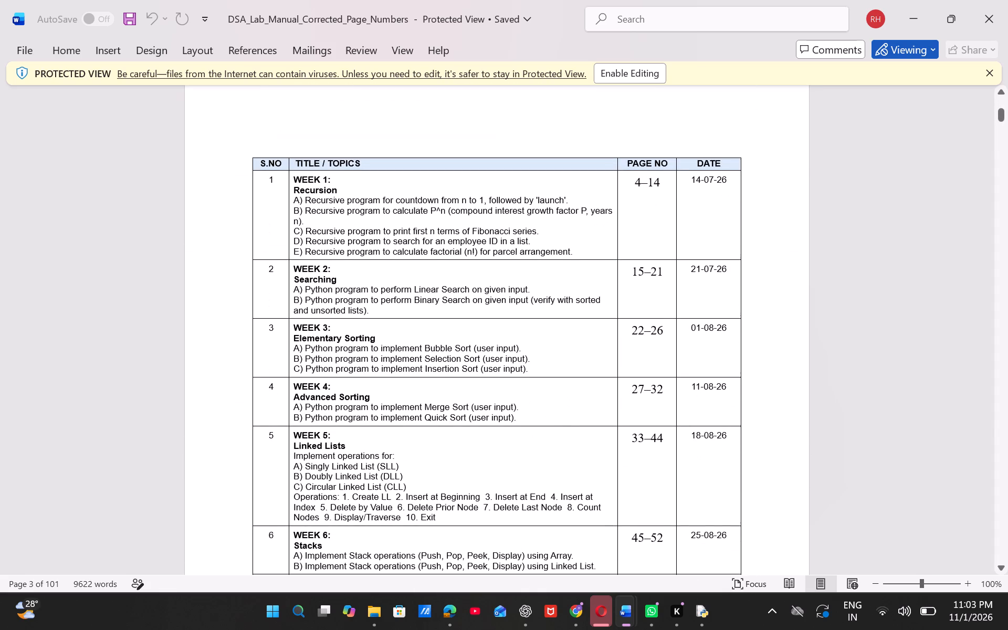
scroll(766, 331, down, 4)
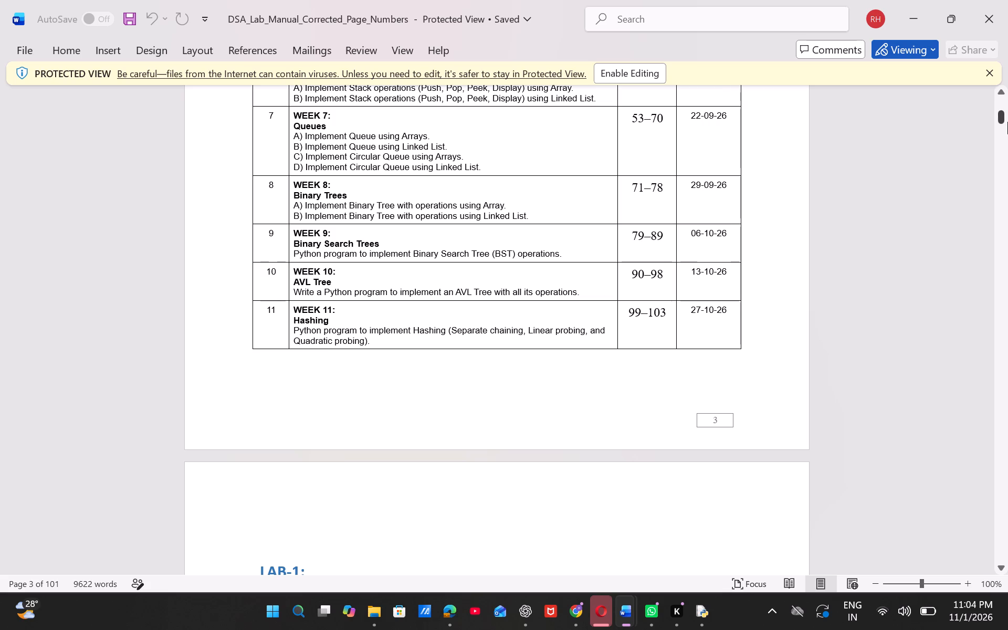
Check the printed page numbers where the AVL Tree section ends and where the Hashing section's program, output and error table fall.
drag(1000, 120, 1003, 446)
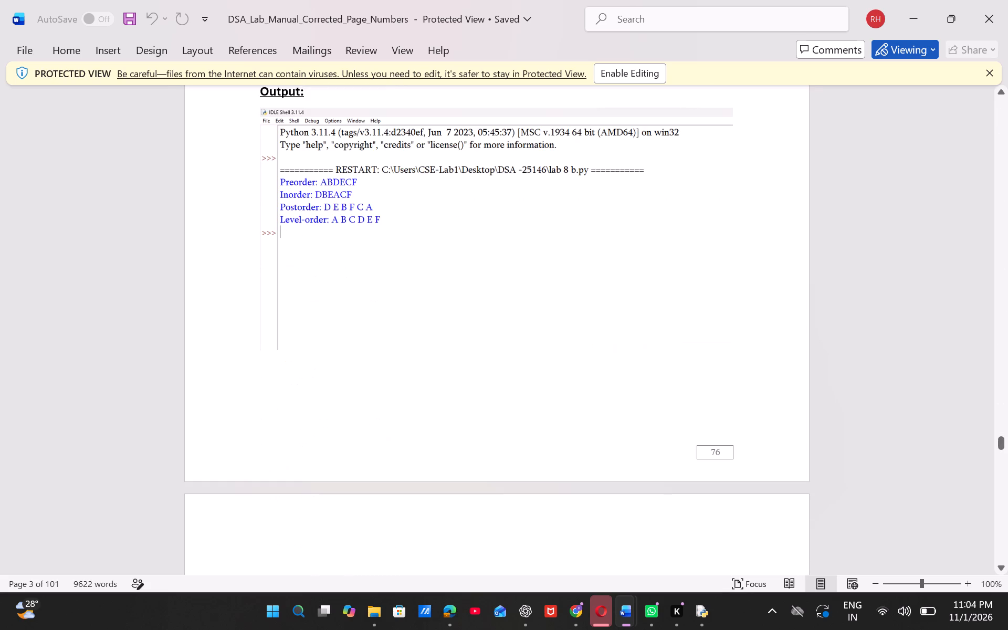
scroll(723, 391, down, 20)
scroll(723, 391, down, 14)
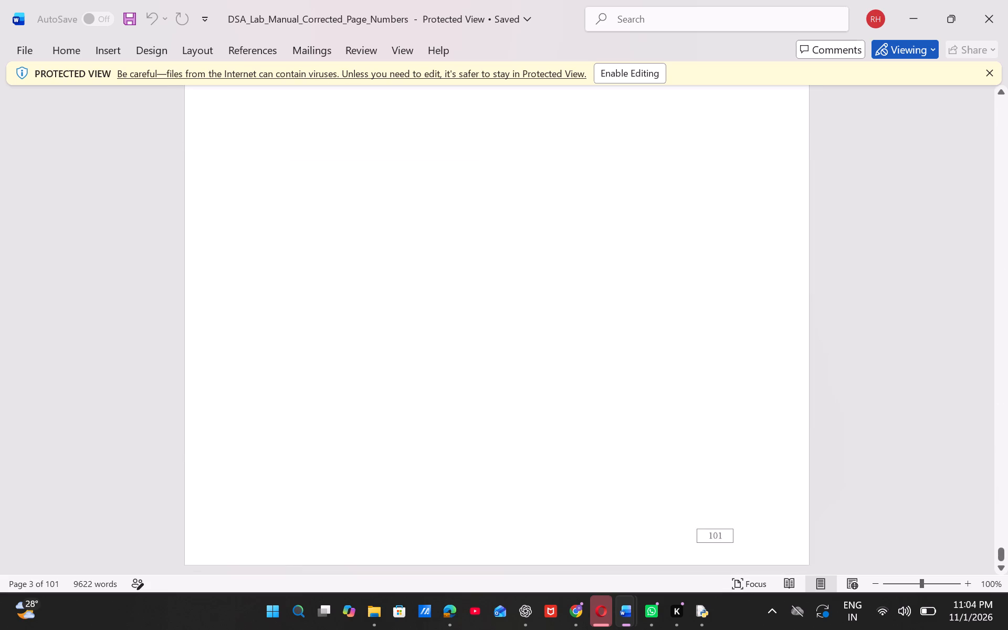
scroll(723, 391, down, 11)
scroll(723, 391, up, 4)
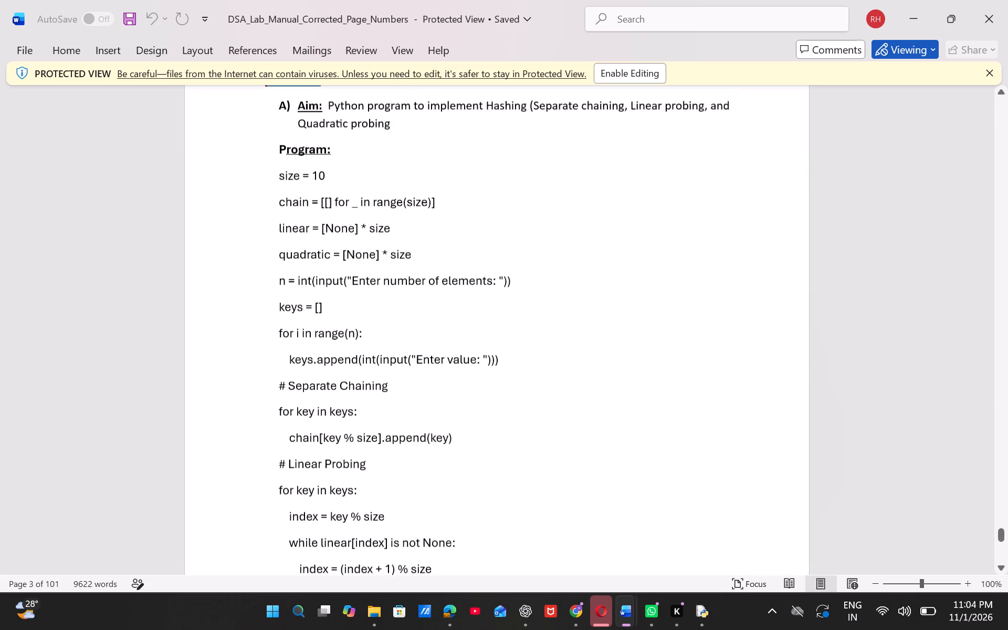
scroll(723, 391, up, 11)
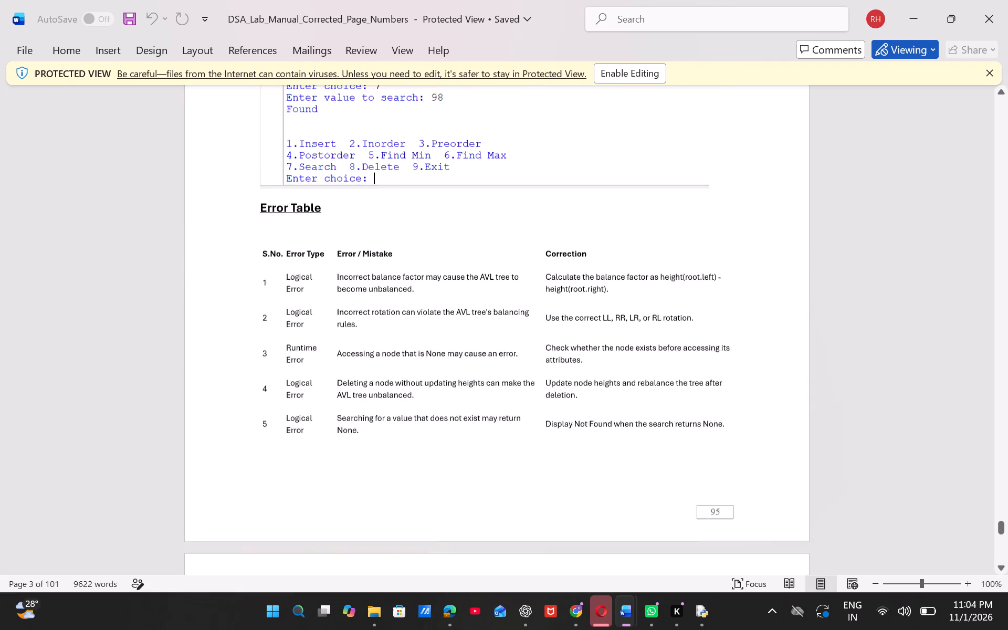
scroll(723, 391, down, 1)
scroll(723, 391, up, 1)
scroll(723, 391, down, 4)
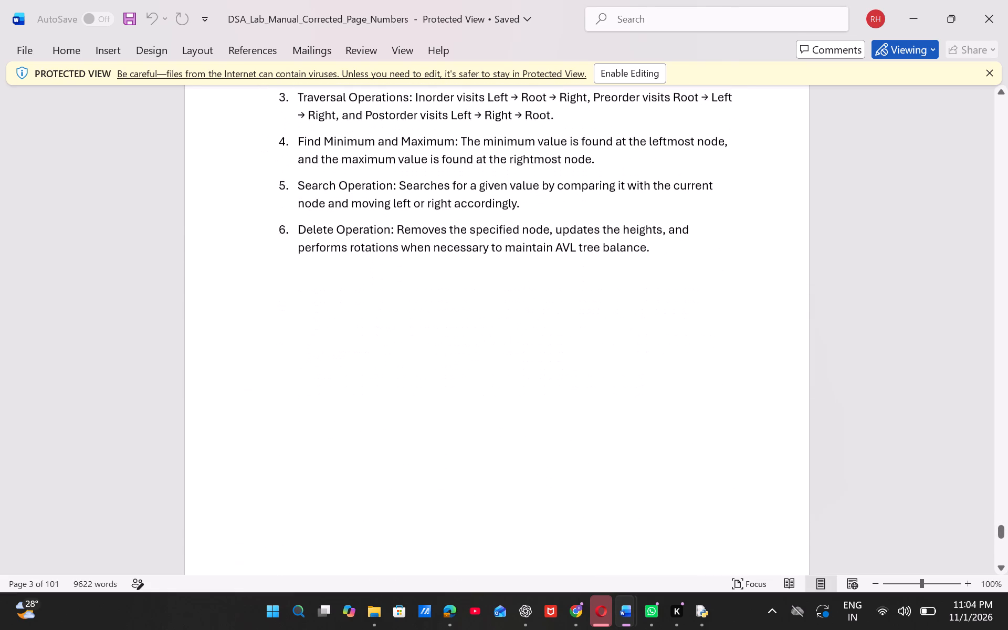
scroll(723, 391, down, 8)
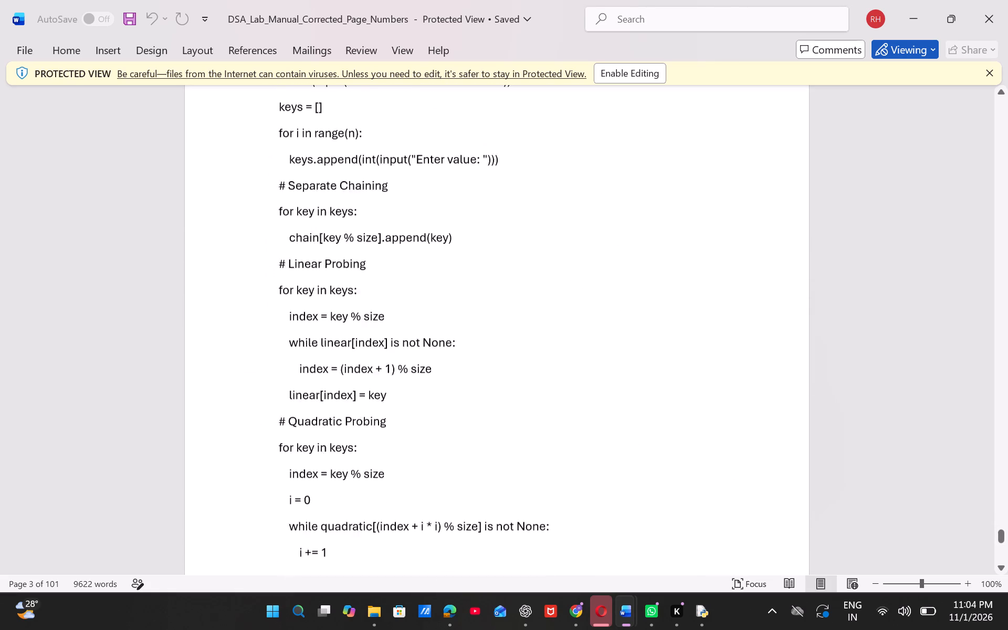
scroll(723, 391, down, 1)
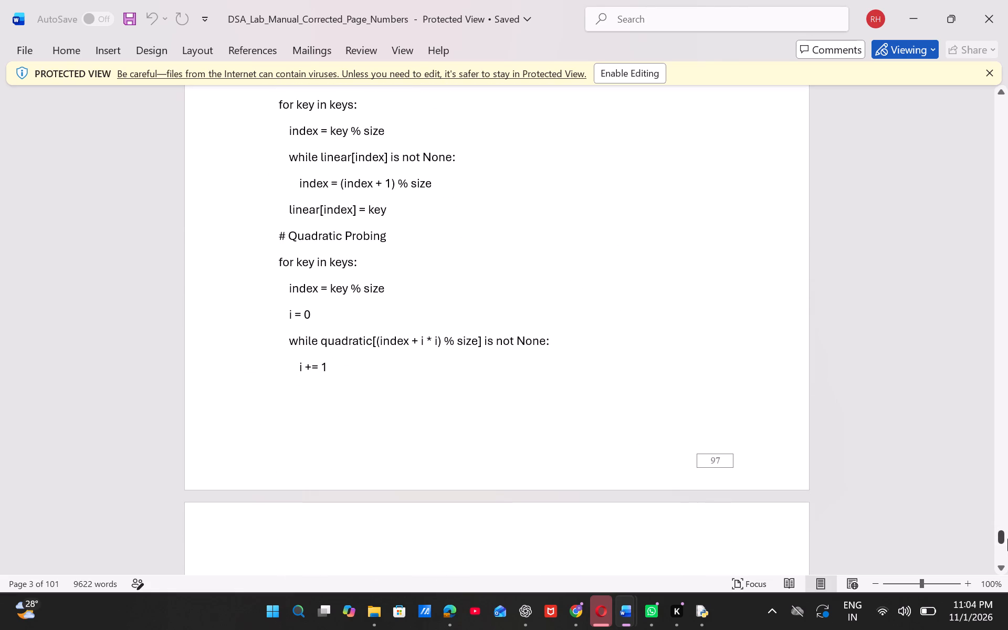
scroll(877, 490, down, 4)
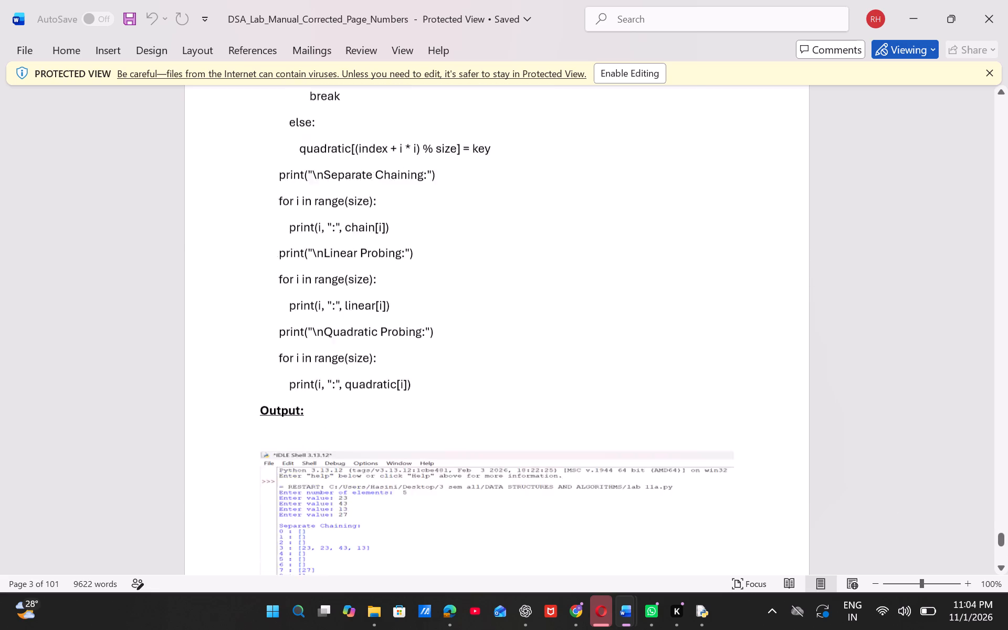
scroll(877, 490, down, 8)
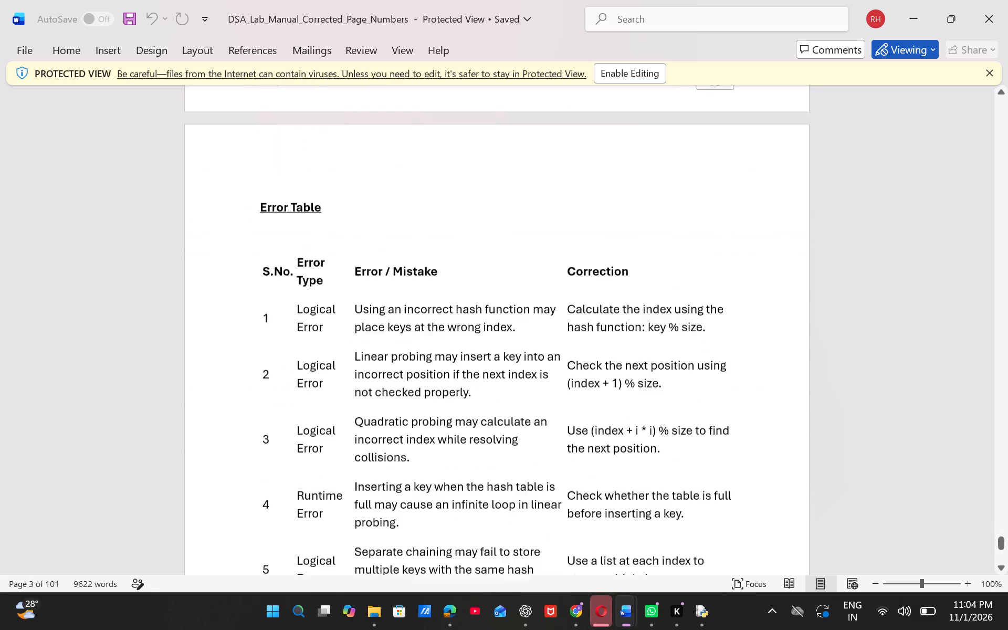
scroll(877, 490, down, 1)
Return to the index table and review the page ranges listed for Week 1 to Week 11.
drag(999, 540, 1007, 210)
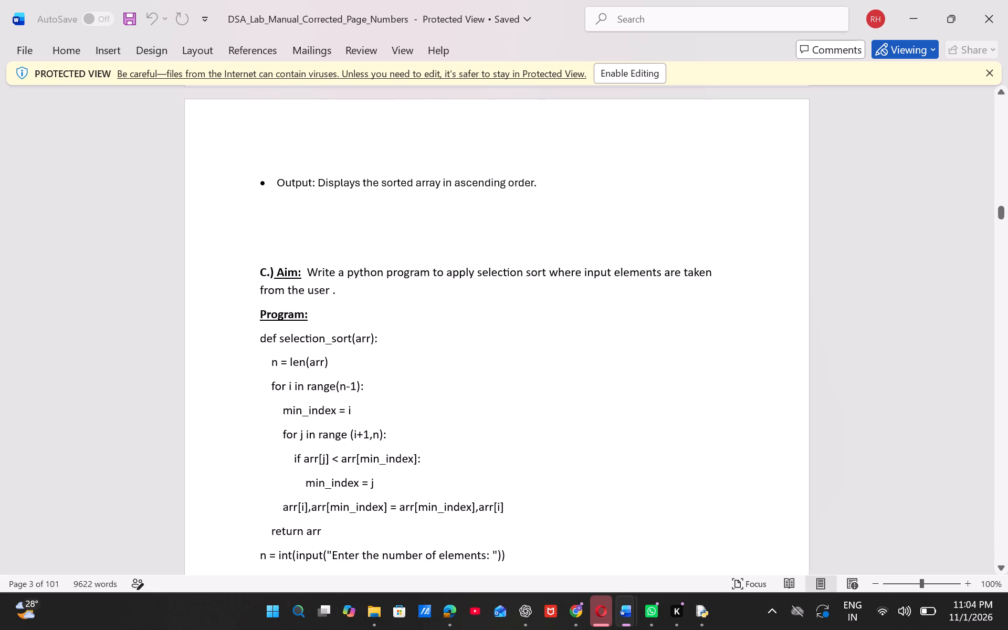
scroll(781, 406, up, 15)
scroll(772, 412, up, 16)
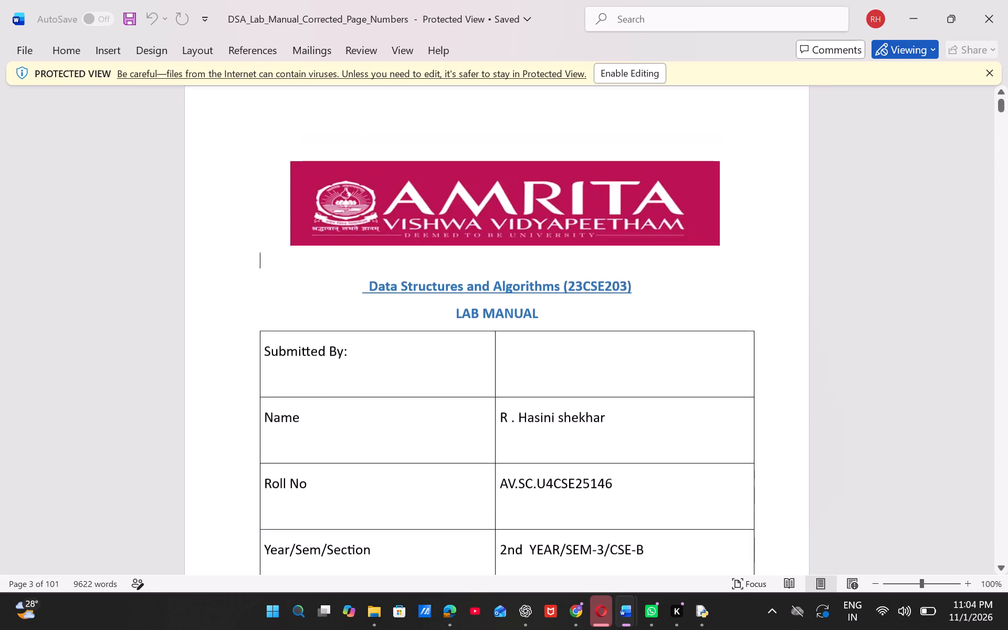
scroll(772, 412, down, 11)
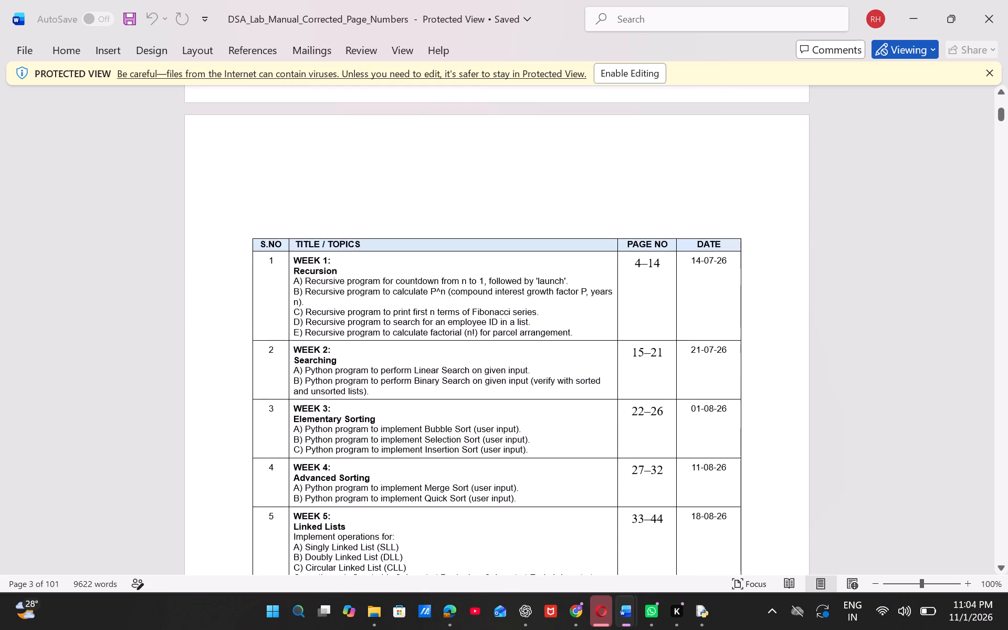
scroll(772, 412, down, 3)
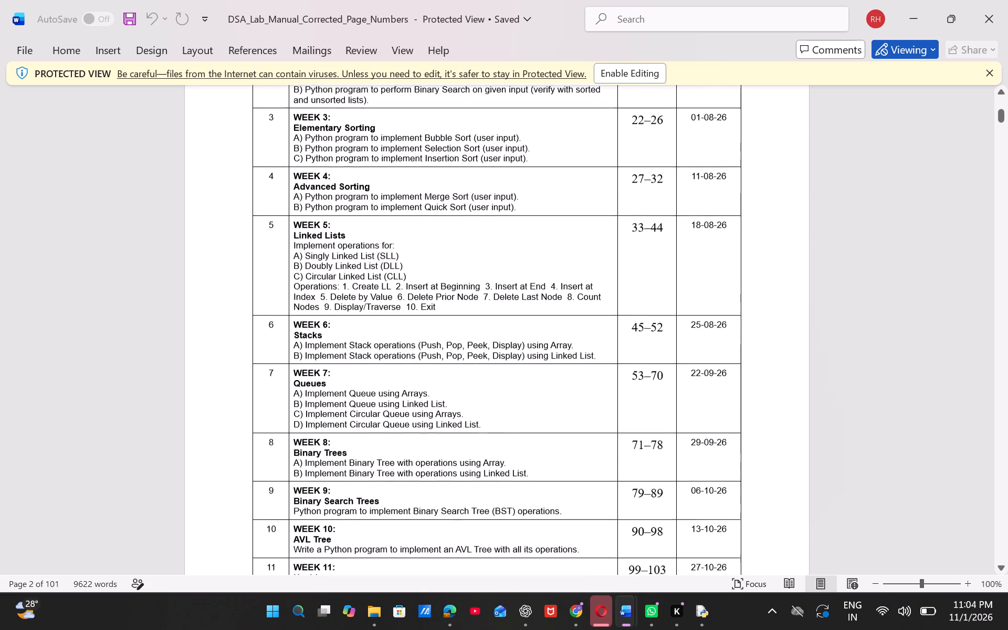
scroll(772, 412, down, 1)
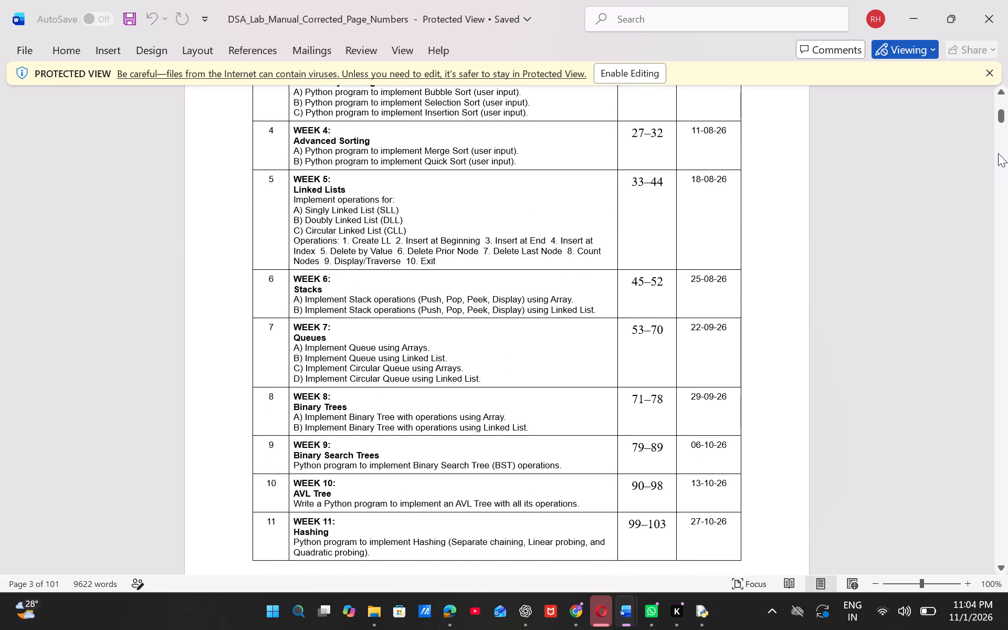
Find the start of the Lab-9 binary search tree section and check the printed page numbers around it.
drag(1001, 111, 1003, 324)
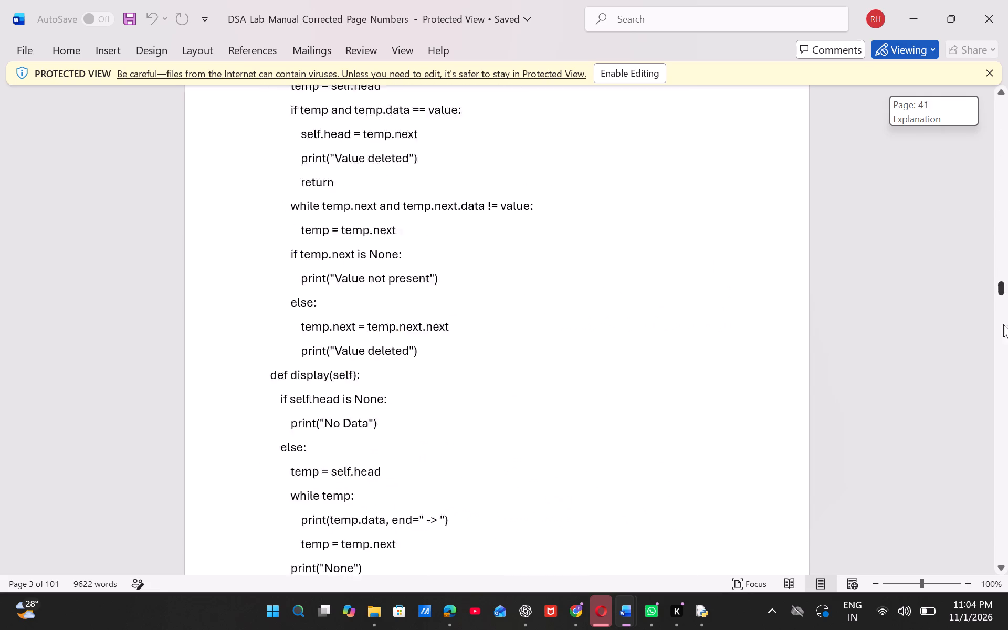
drag(1003, 324, 989, 458)
scroll(786, 297, up, 4)
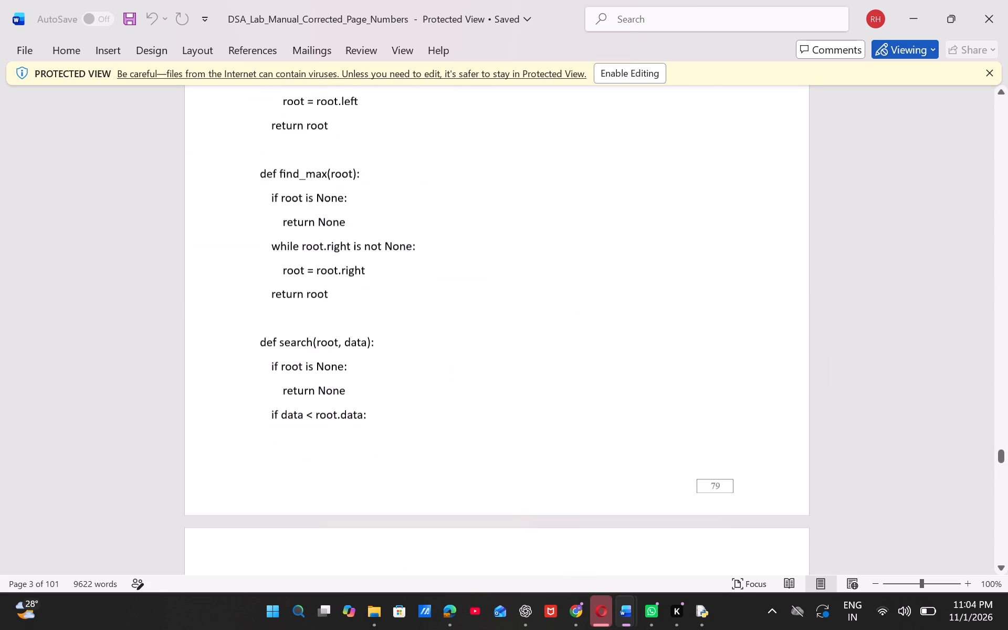
scroll(786, 297, up, 9)
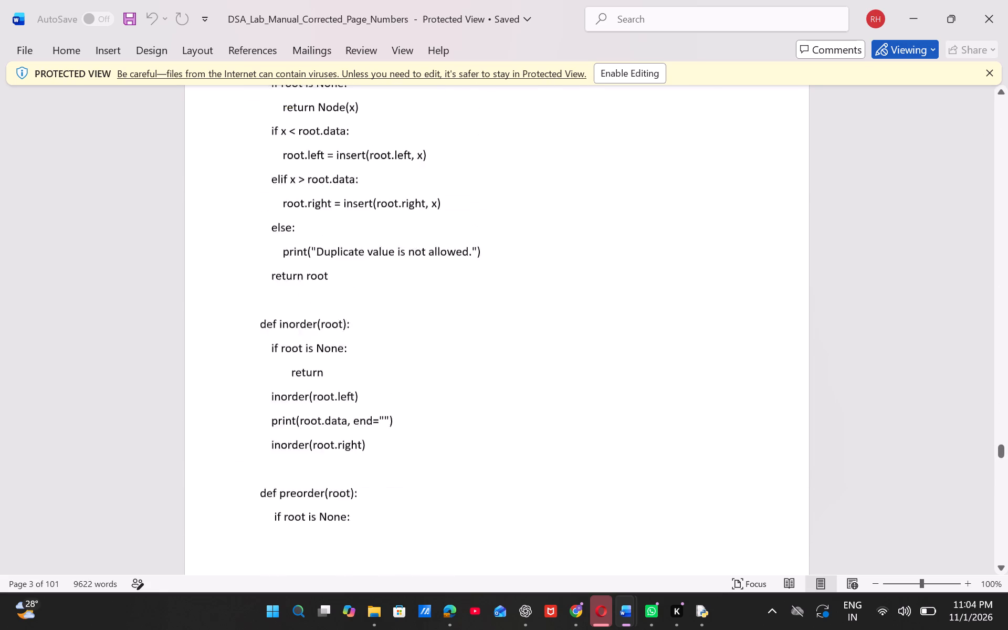
scroll(786, 297, up, 6)
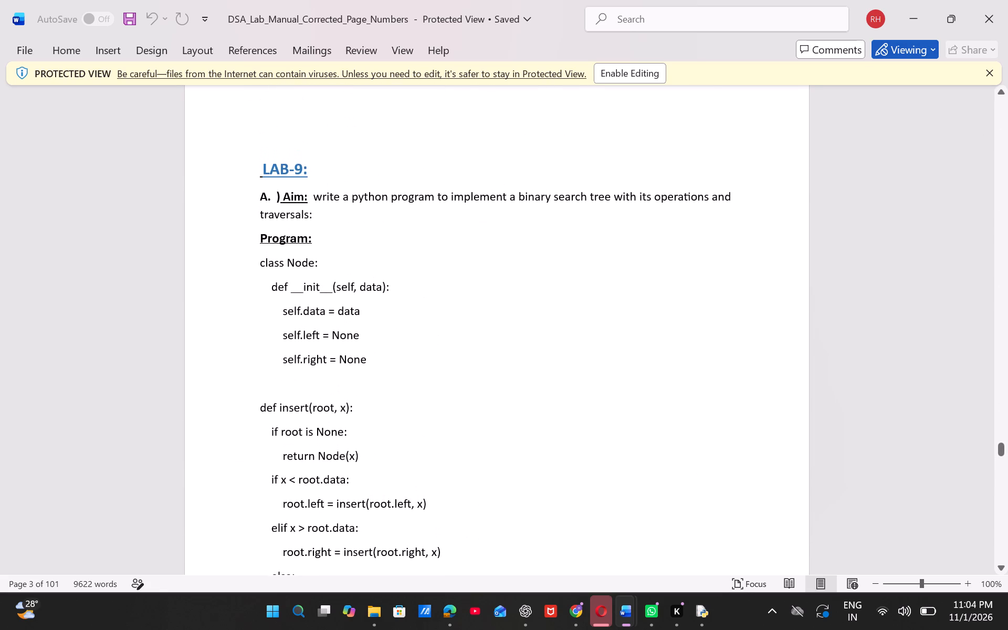
scroll(786, 297, up, 1)
scroll(820, 244, down, 2)
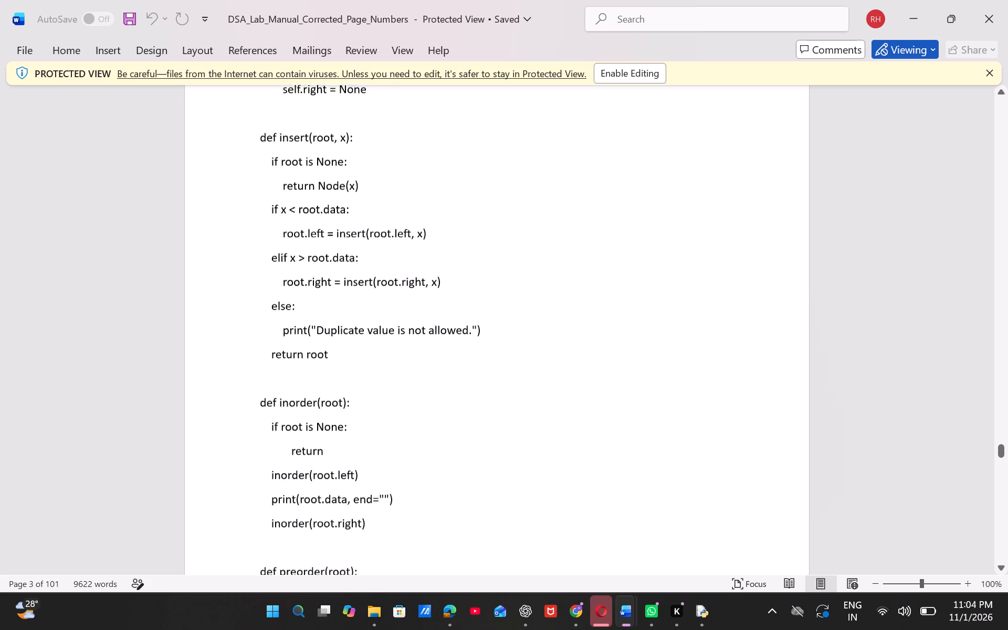
scroll(820, 244, down, 1)
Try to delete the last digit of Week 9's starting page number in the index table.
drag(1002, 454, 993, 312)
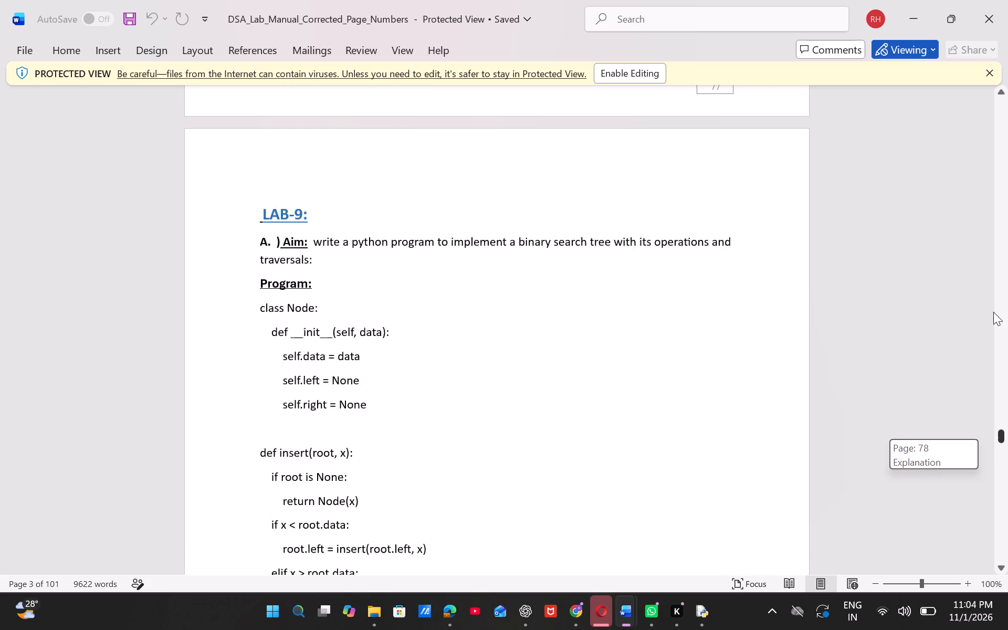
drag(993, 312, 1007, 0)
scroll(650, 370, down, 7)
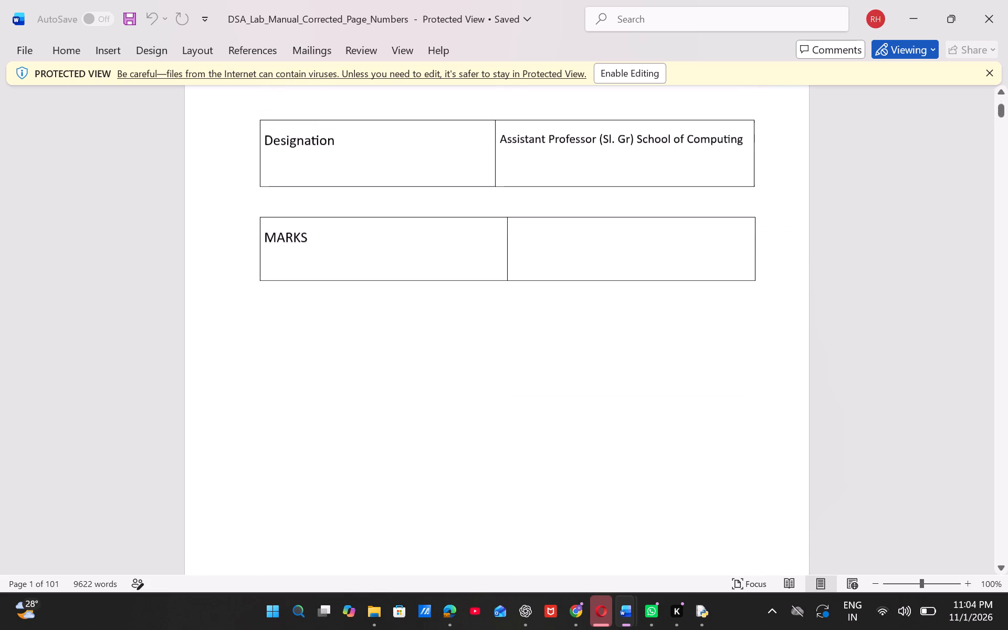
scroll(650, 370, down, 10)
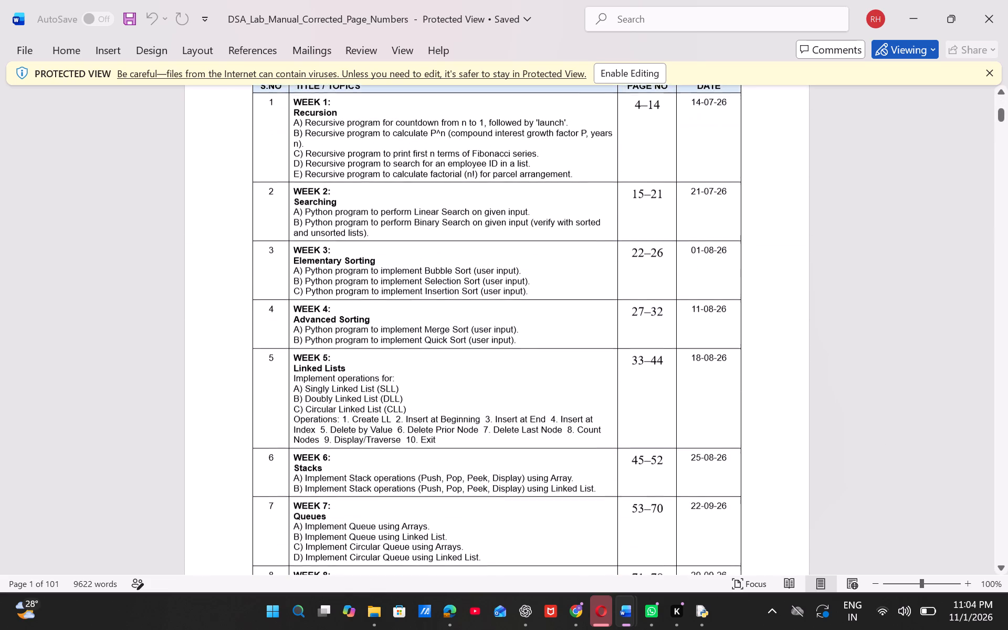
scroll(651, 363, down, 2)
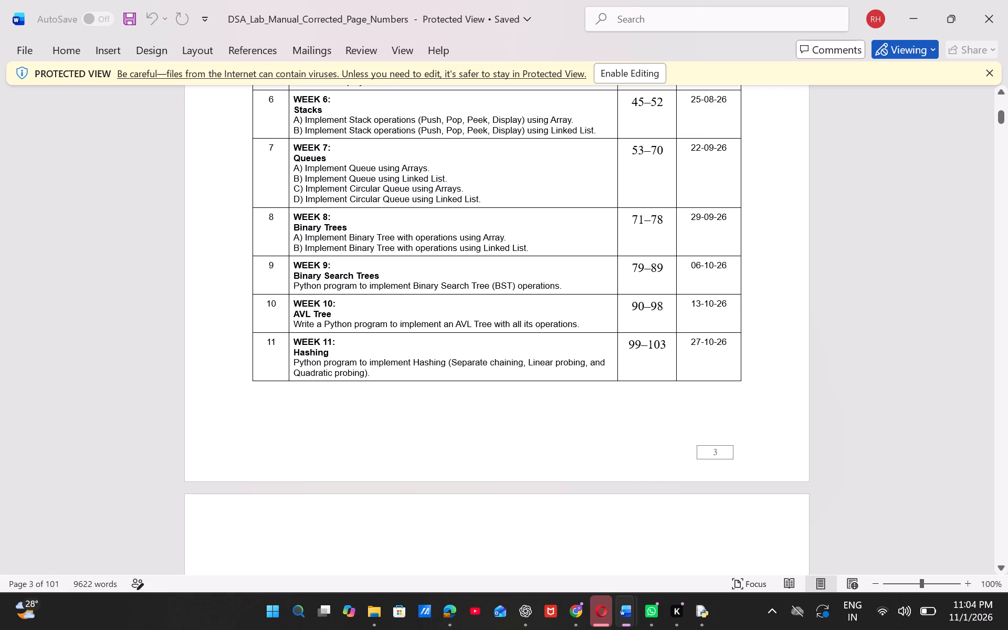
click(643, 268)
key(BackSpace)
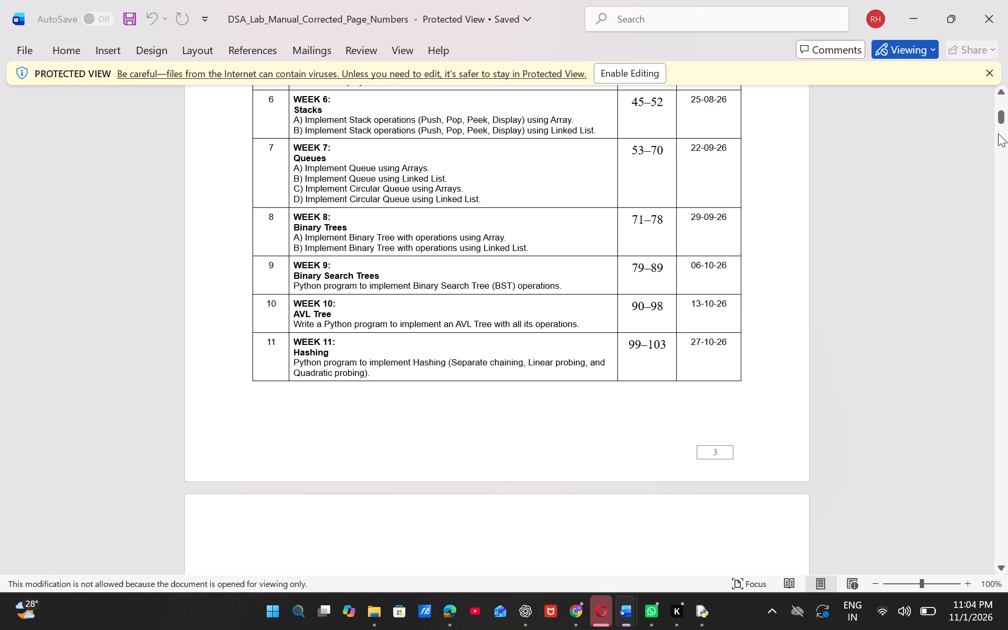
Check the printed page numbers where Lab-1's factorial section ends and Lab-2 begins.
scroll(804, 248, up, 3)
scroll(804, 248, down, 1)
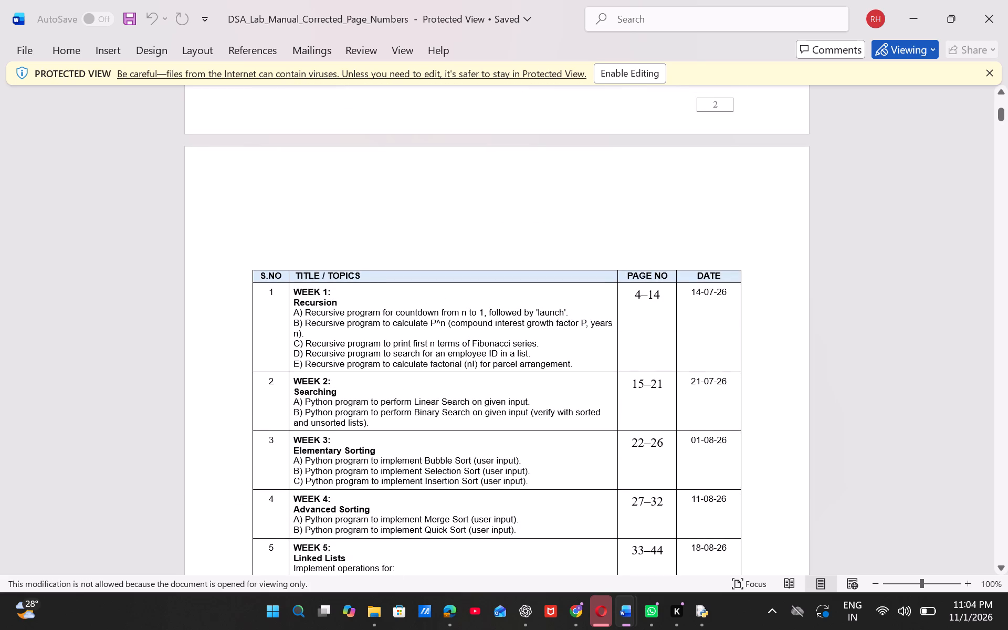
drag(997, 119, 997, 152)
scroll(749, 281, down, 9)
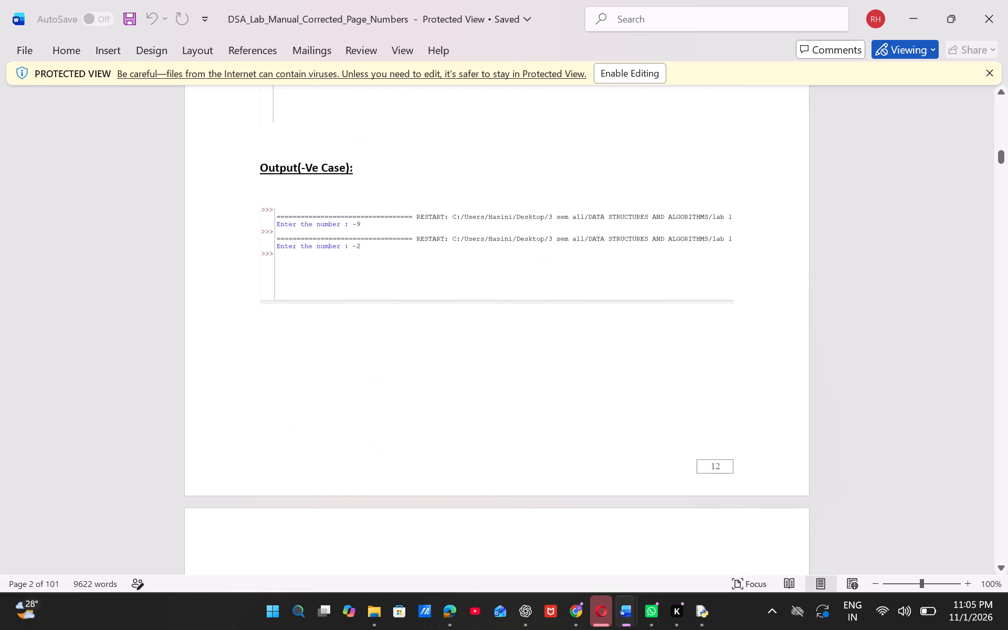
scroll(749, 281, down, 8)
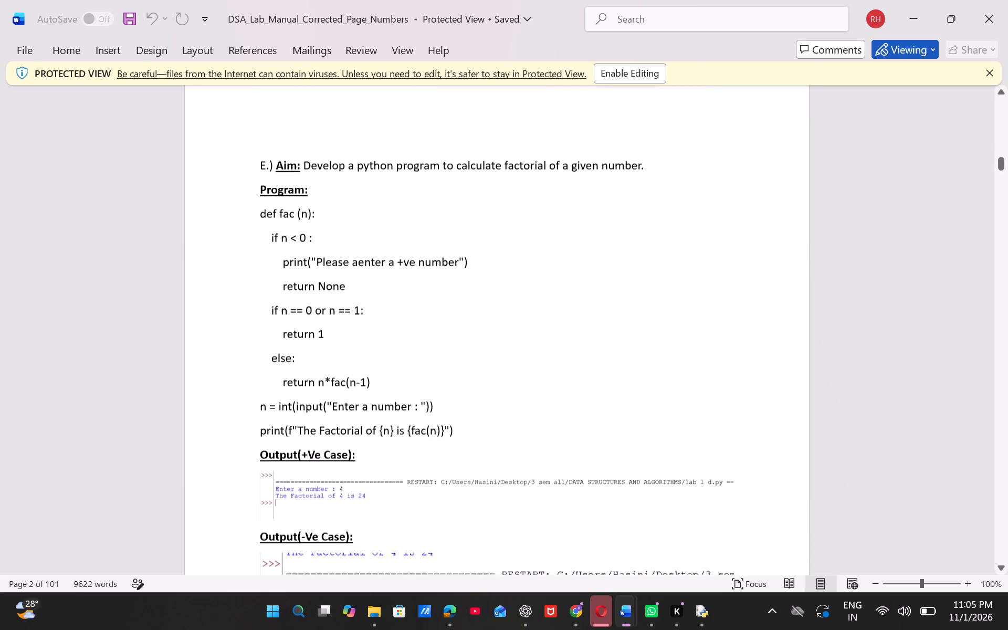
scroll(749, 281, down, 7)
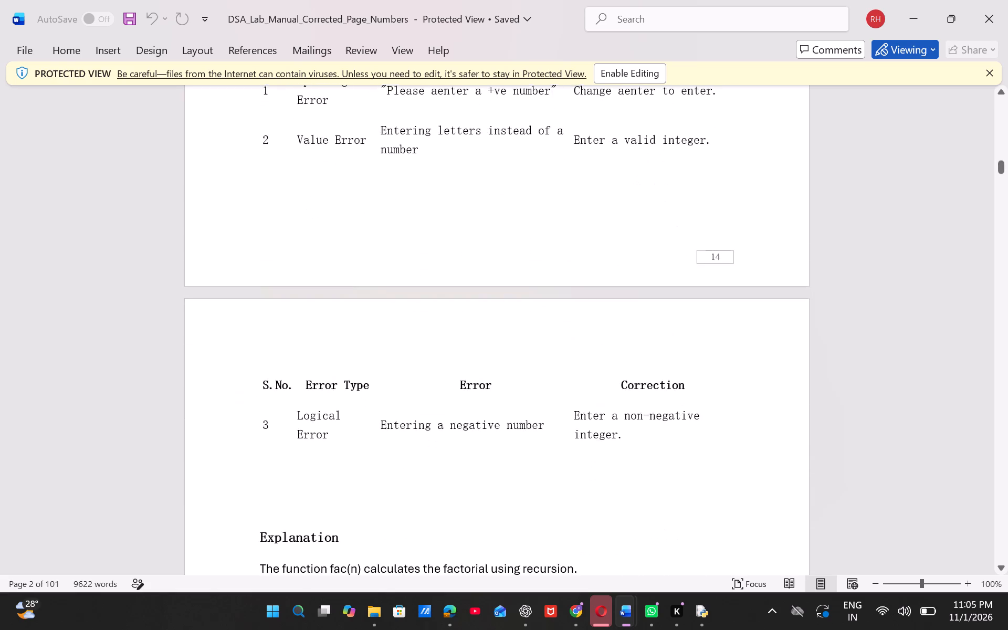
scroll(749, 281, down, 5)
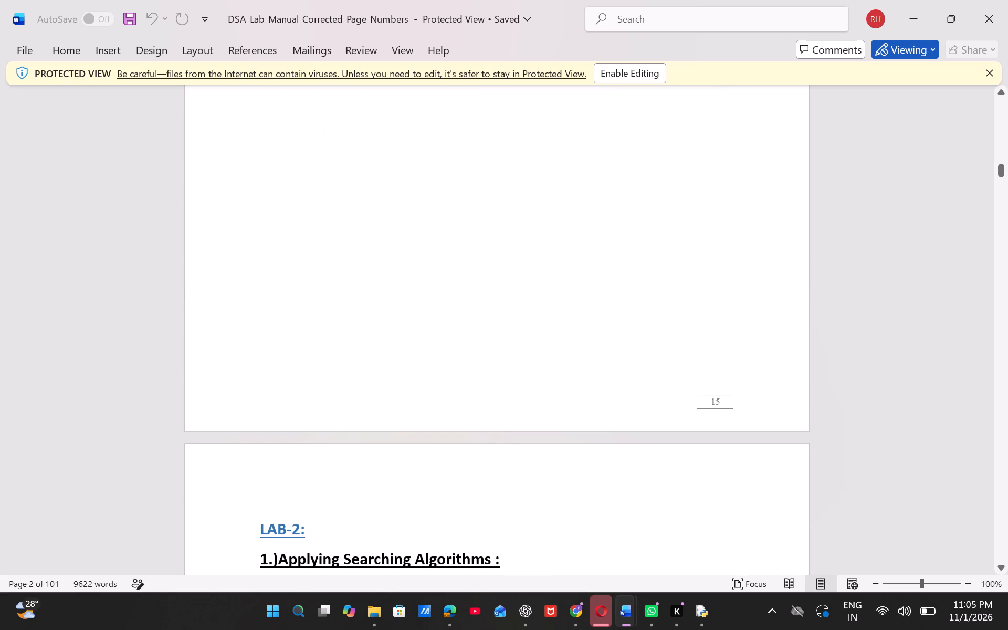
Return to the start of the manual and enable editing of the document.
drag(1005, 176, 1003, 0)
click(660, 80)
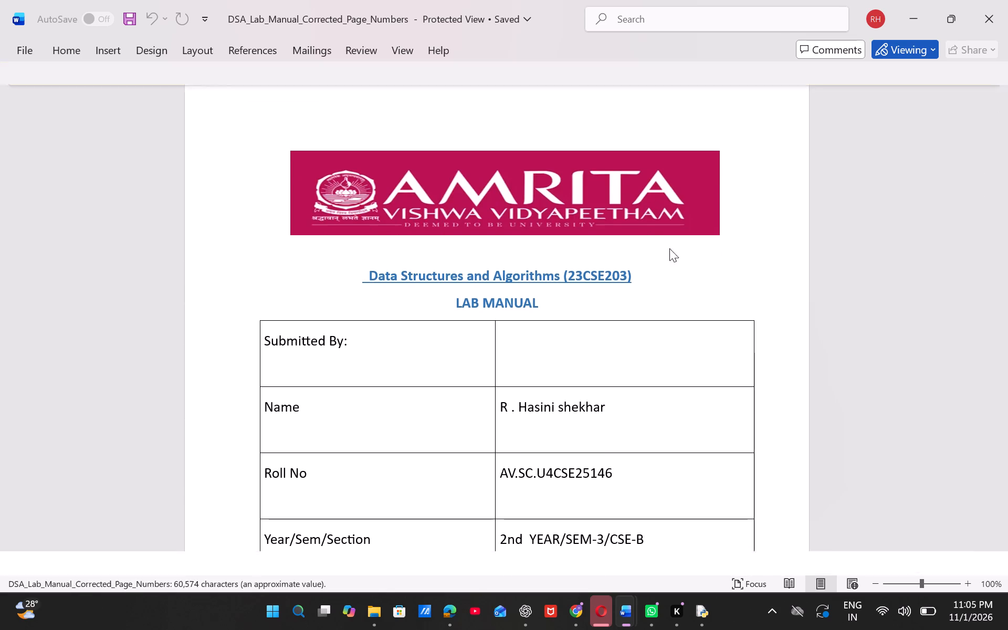
Set the Week 1 Recursion page range in the index table to 4–15.
scroll(669, 248, down, 11)
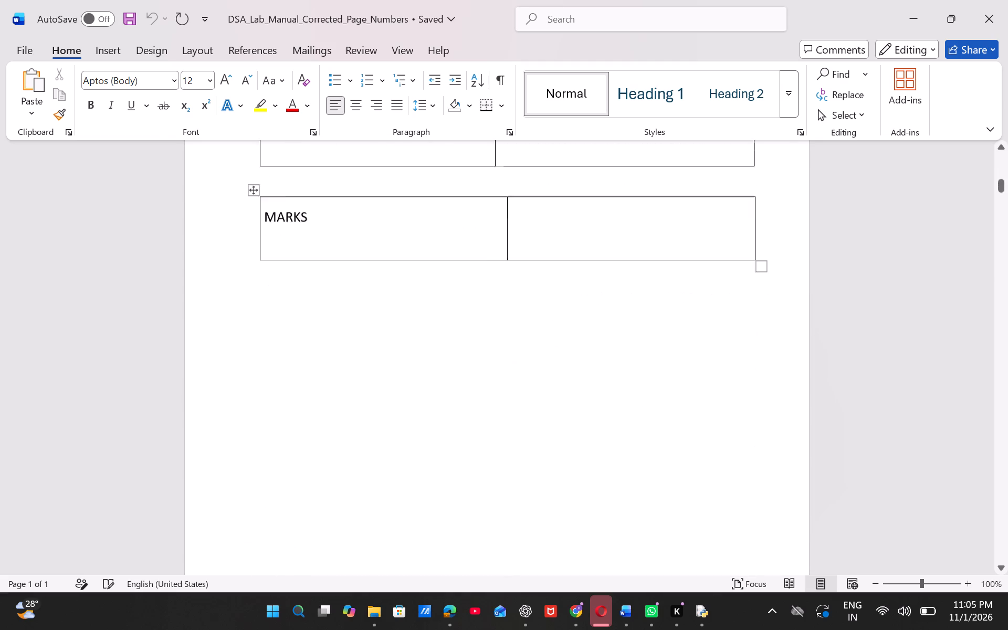
scroll(669, 248, down, 9)
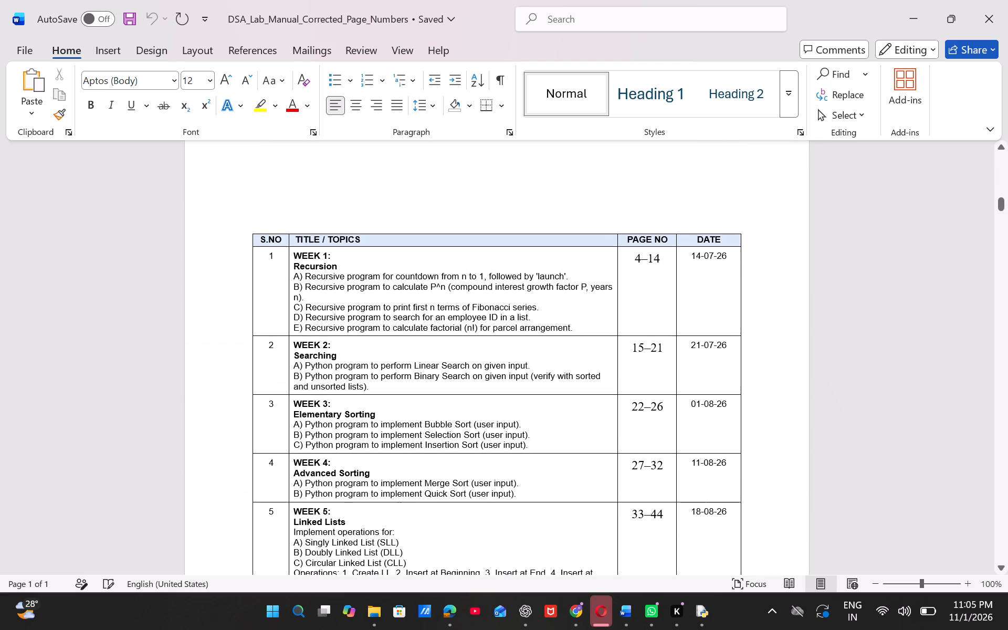
click(666, 260)
key(BackSpace)
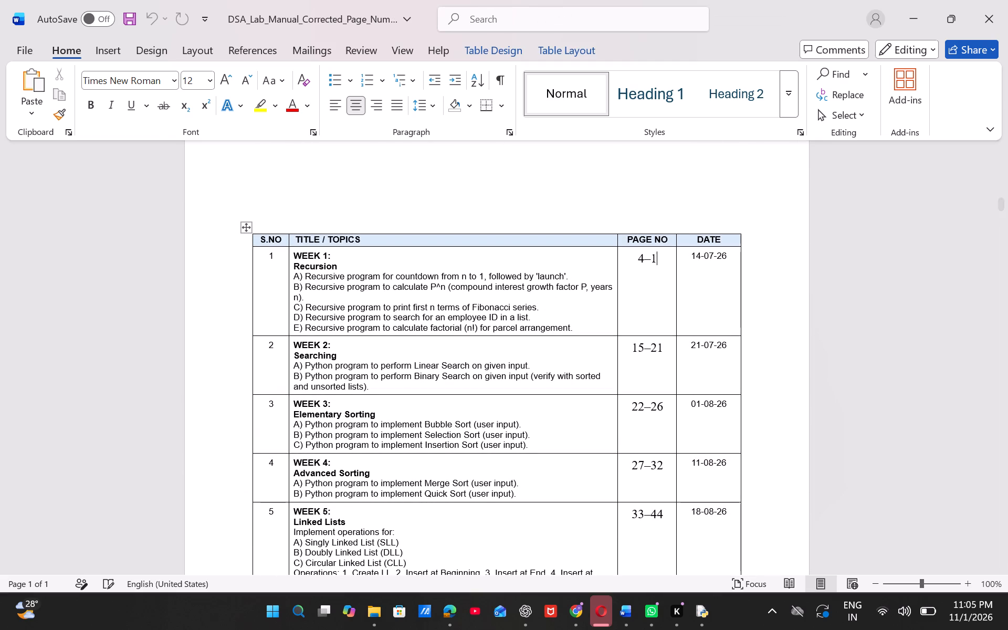
key(5)
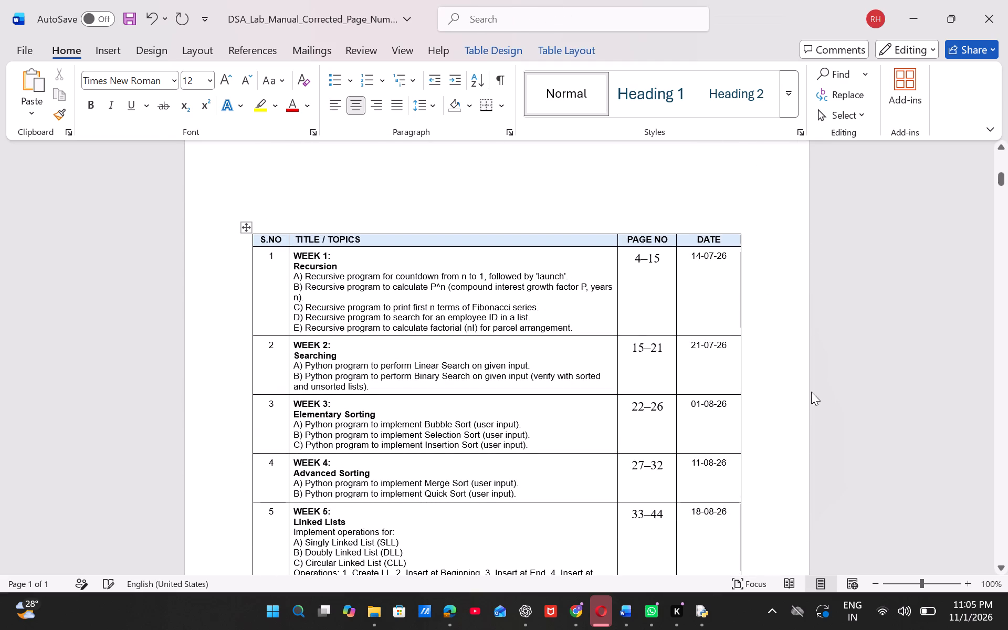
Review the printed page numbers across the Lab-1 recursion programs up to the start of Lab-2.
scroll(815, 343, down, 8)
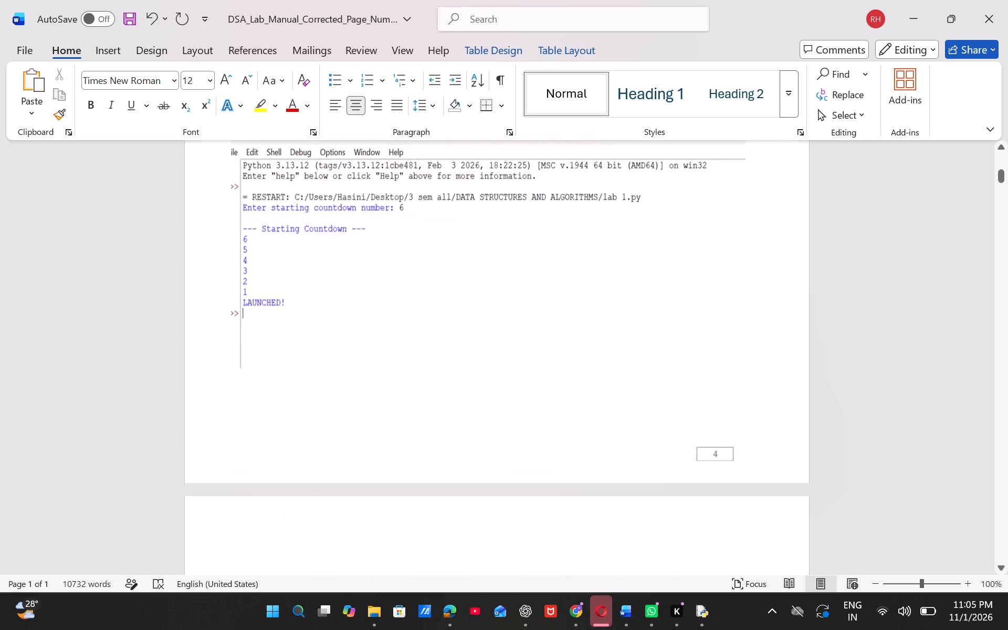
scroll(815, 343, down, 13)
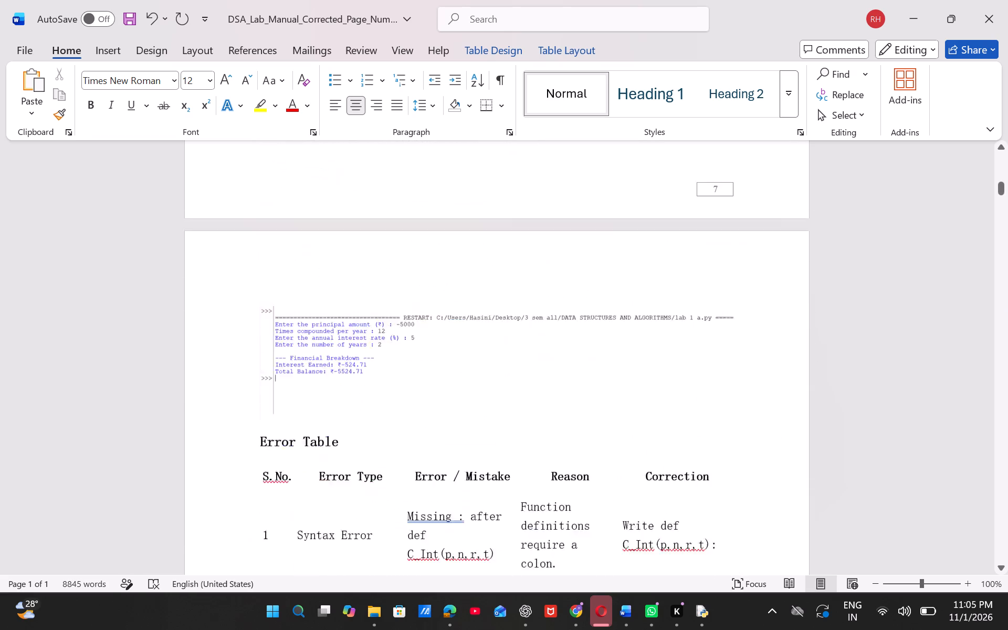
scroll(815, 343, down, 6)
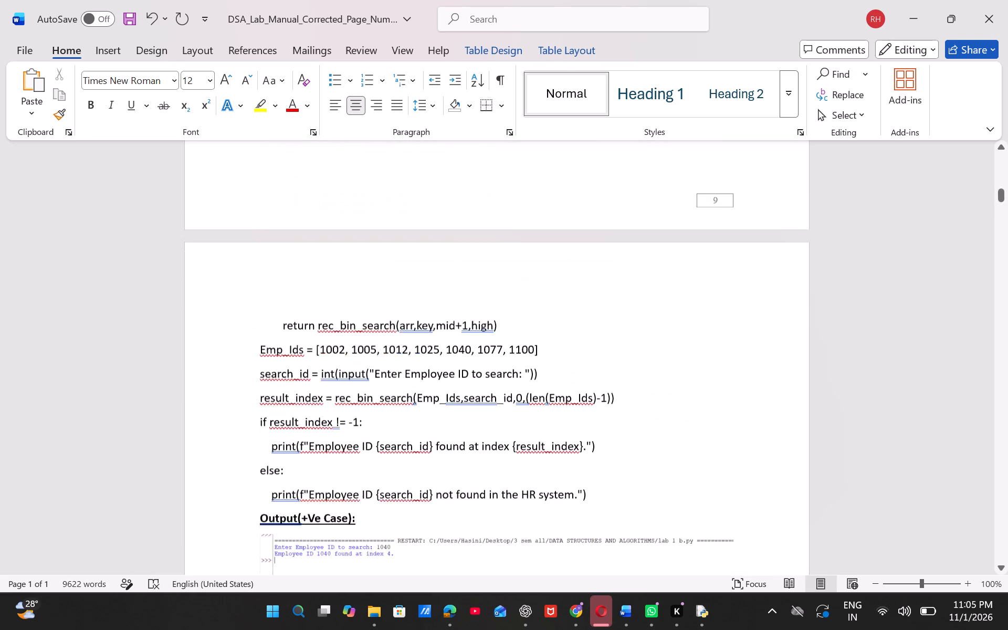
scroll(815, 343, down, 6)
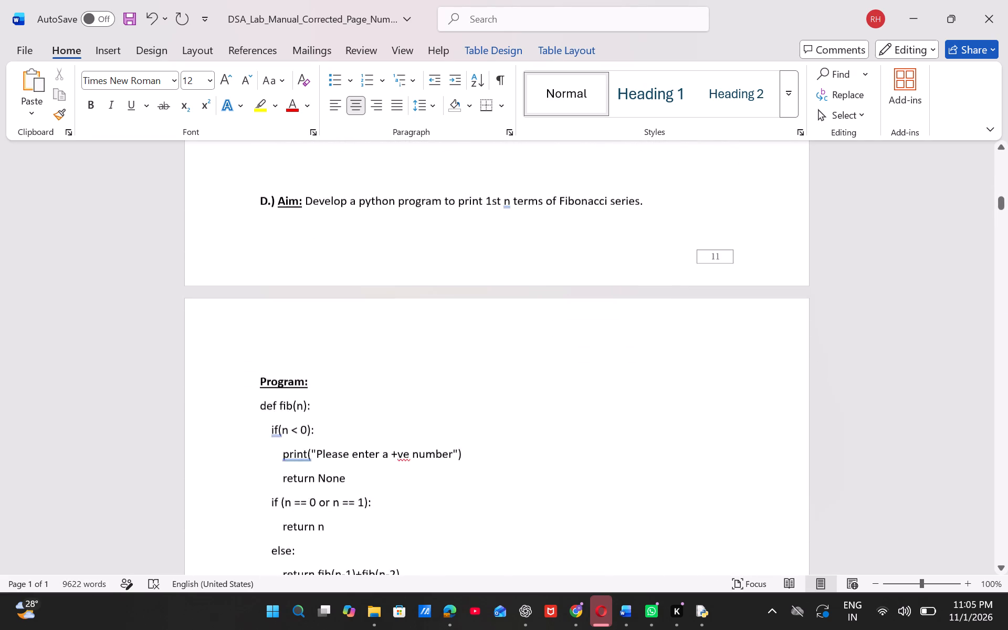
scroll(815, 343, down, 7)
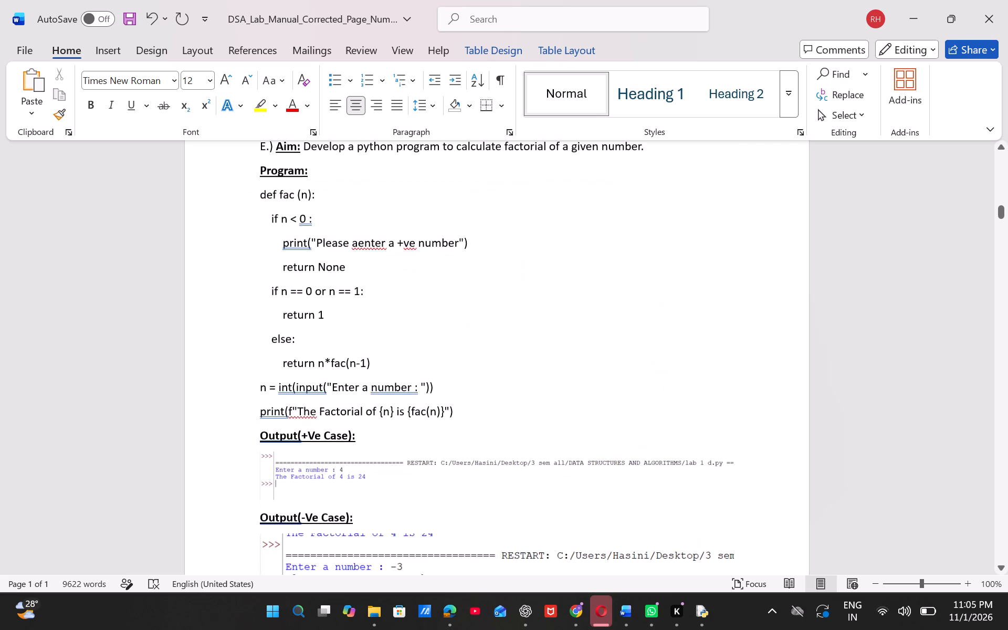
scroll(815, 343, down, 10)
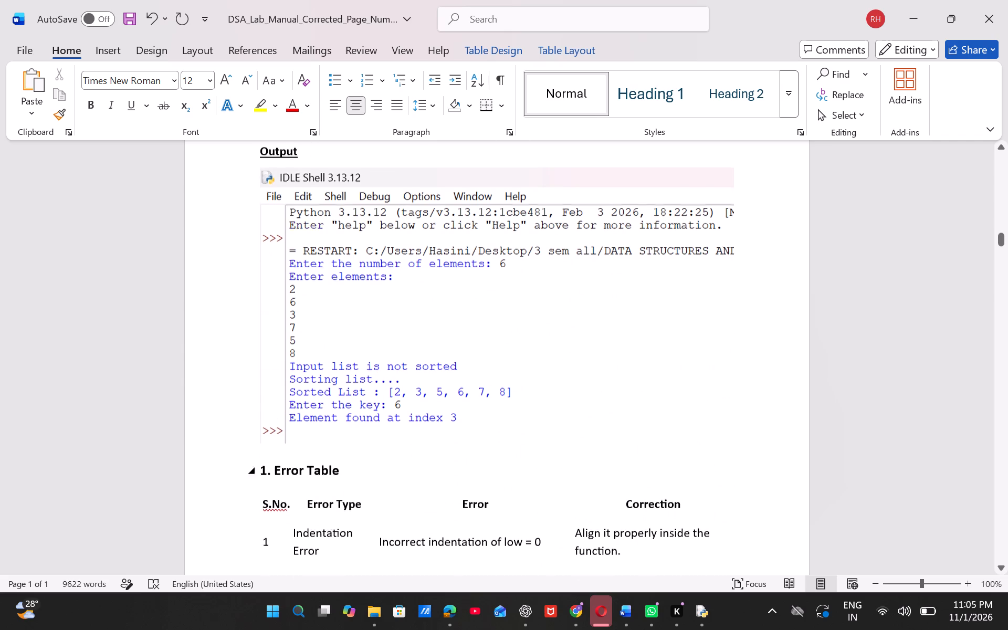
scroll(709, 387, down, 6)
scroll(709, 387, up, 2)
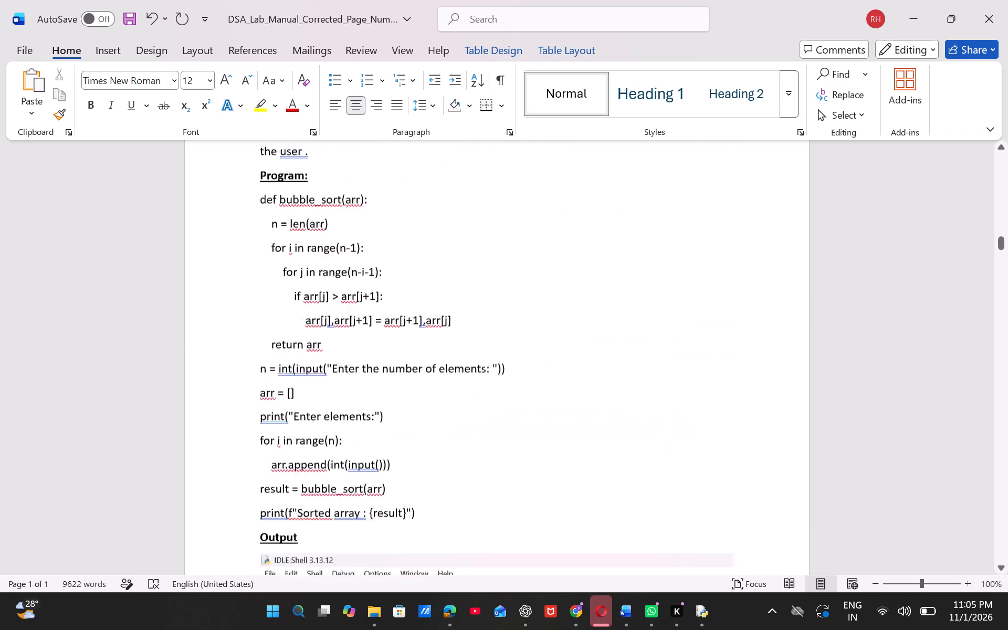
scroll(709, 387, up, 3)
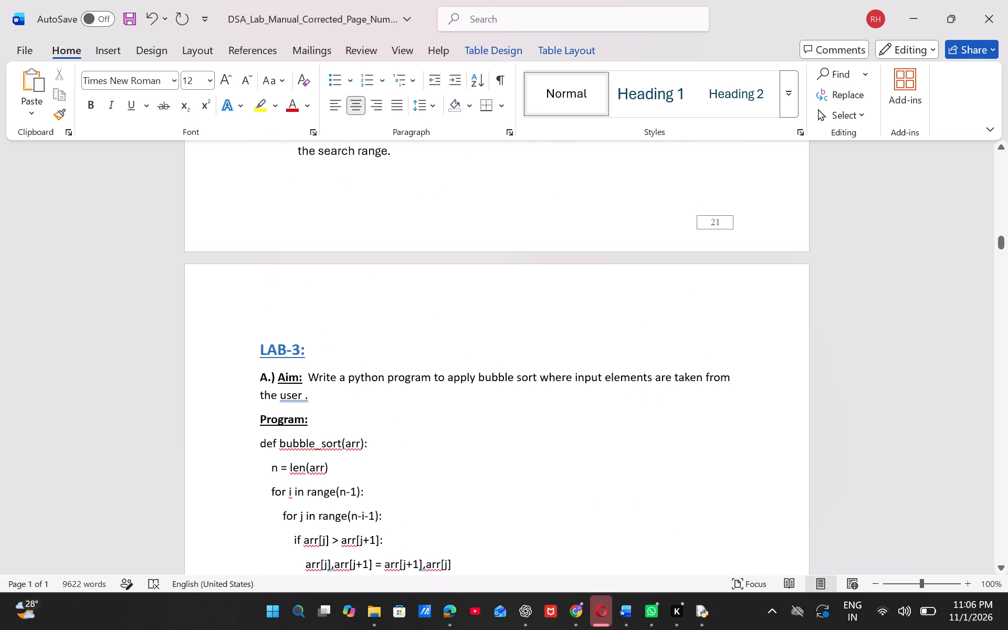
Check the printed page numbers through Lab-3's sorting programs to where Lab-3 ends and Lab-4 begins.
scroll(709, 387, down, 2)
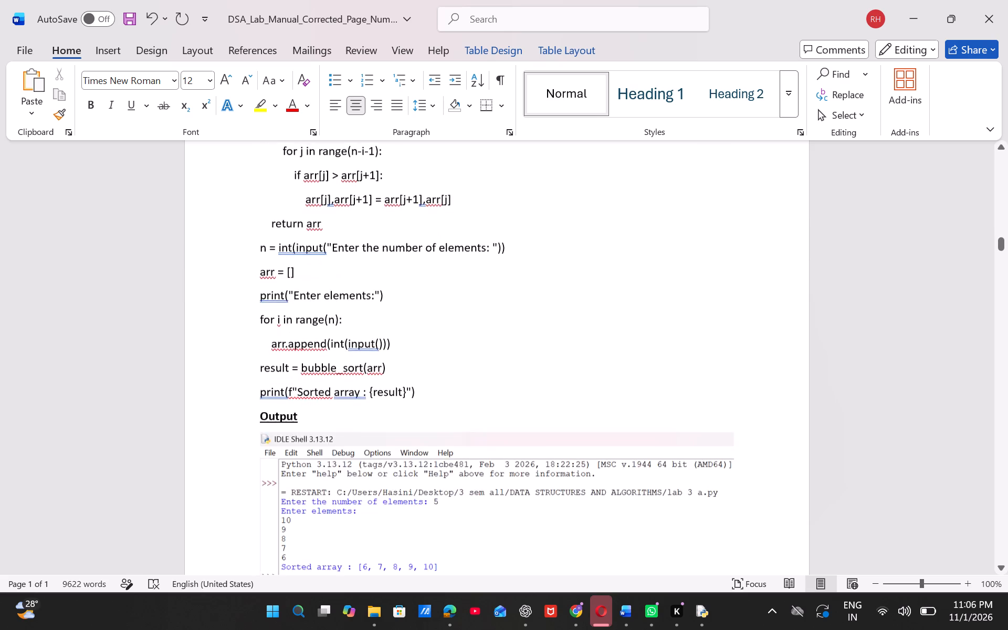
scroll(709, 387, down, 10)
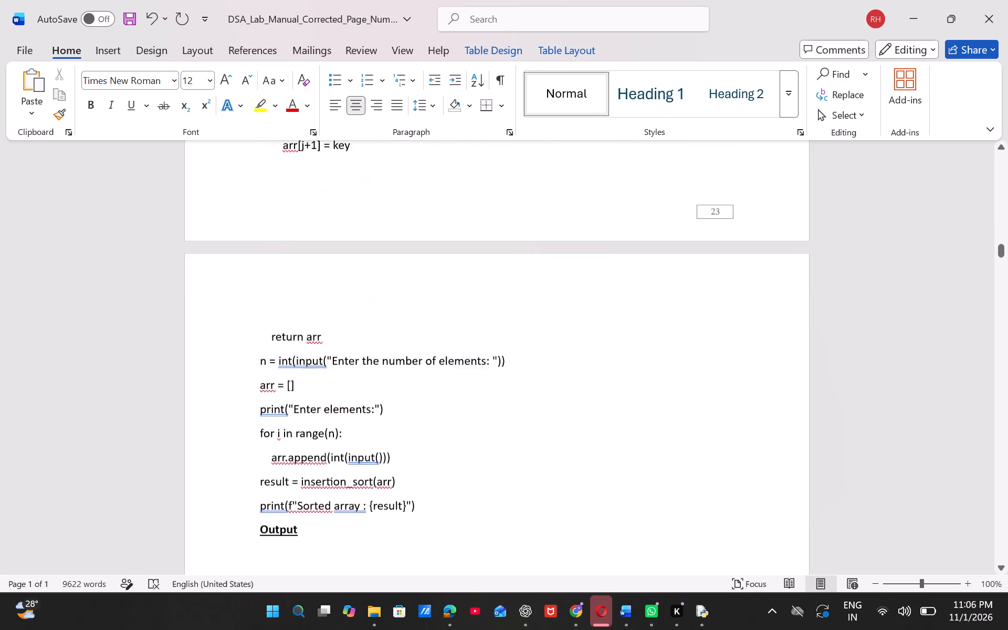
scroll(709, 387, down, 4)
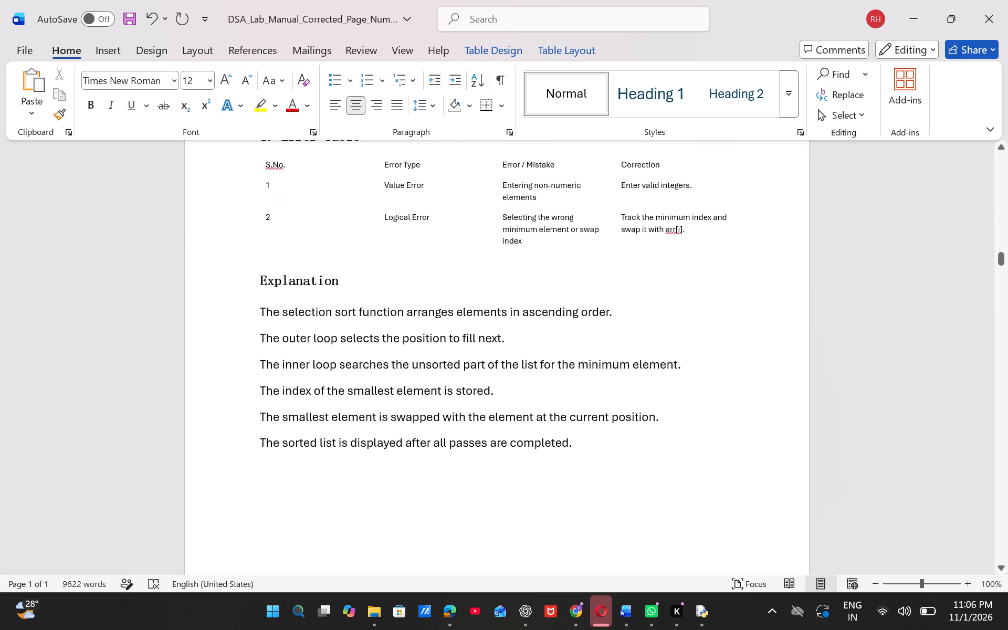
scroll(709, 387, down, 6)
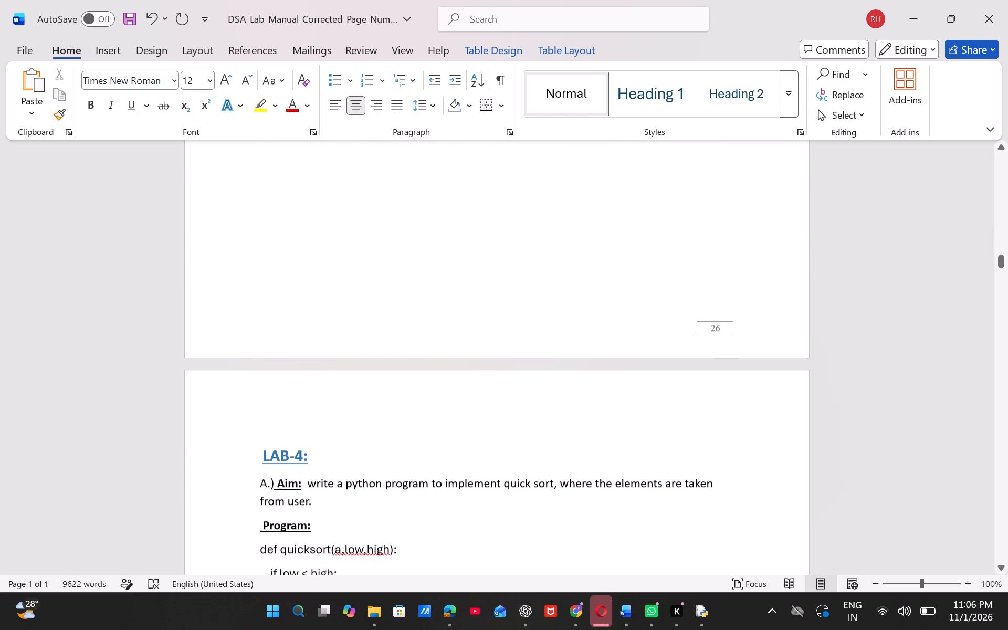
scroll(709, 387, down, 1)
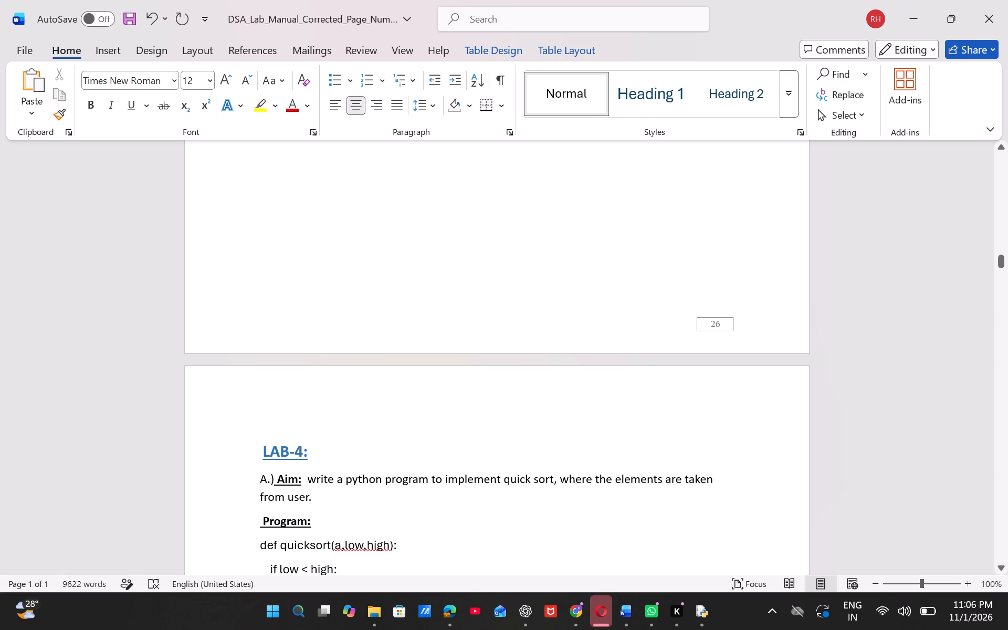
Check the printed page numbers through Lab-4's quick sort and merge sort to where Lab-4 ends and Lab-5 begins.
scroll(709, 387, down, 5)
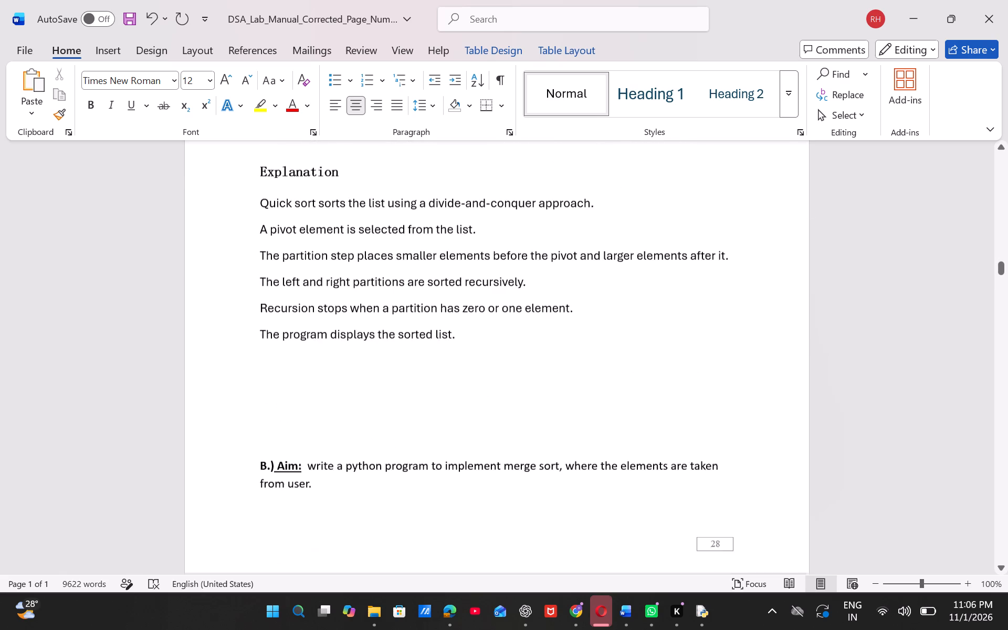
scroll(709, 387, down, 4)
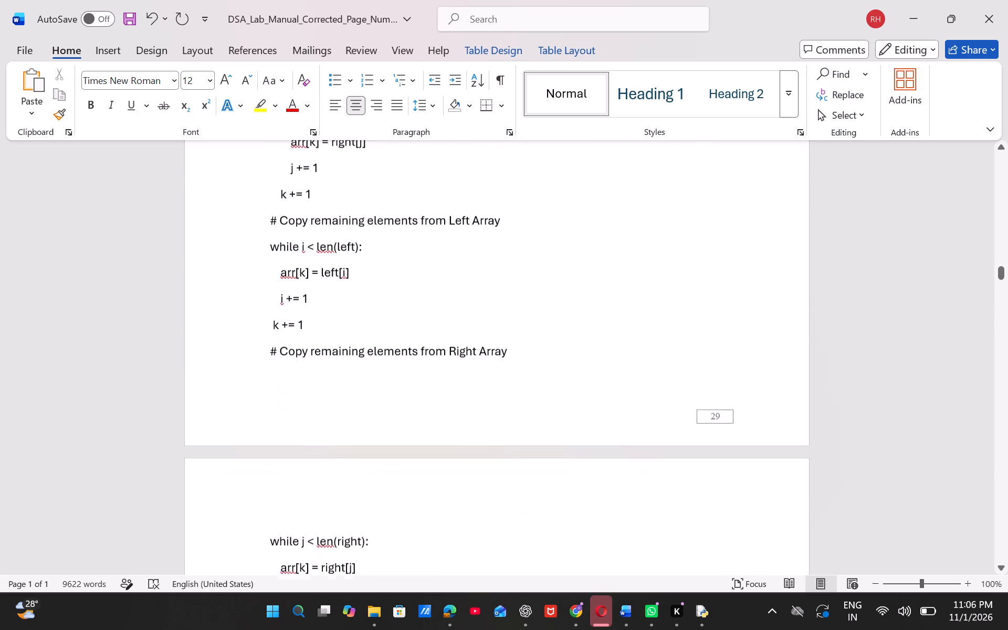
scroll(709, 387, down, 7)
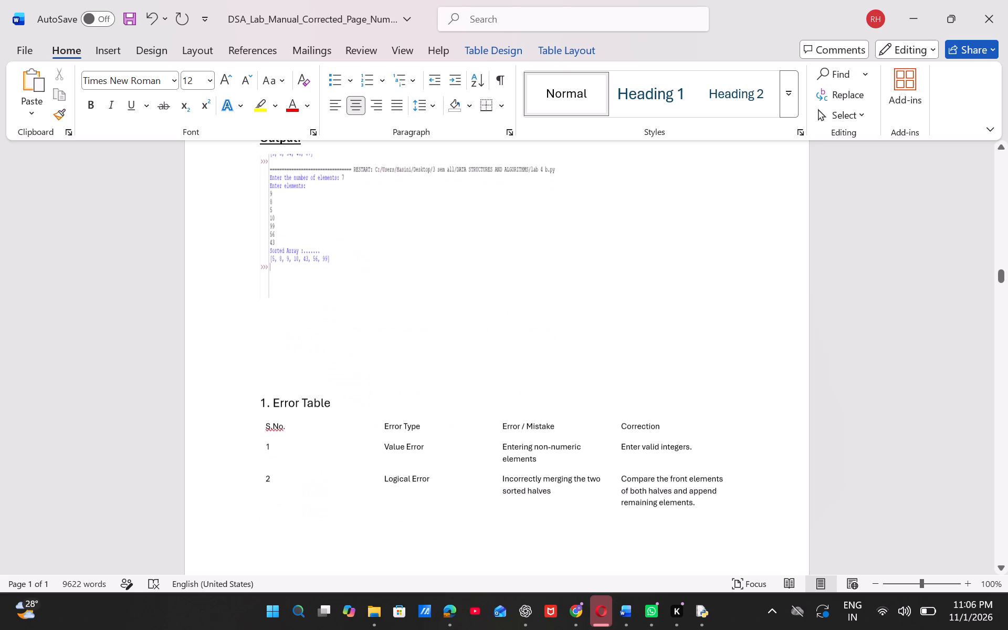
scroll(709, 387, down, 6)
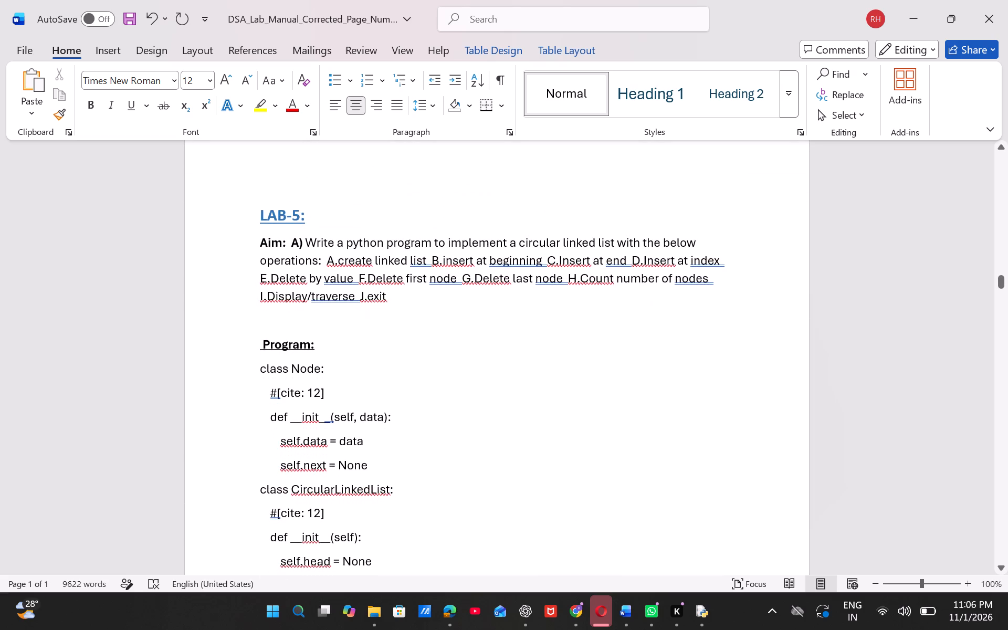
scroll(709, 387, up, 1)
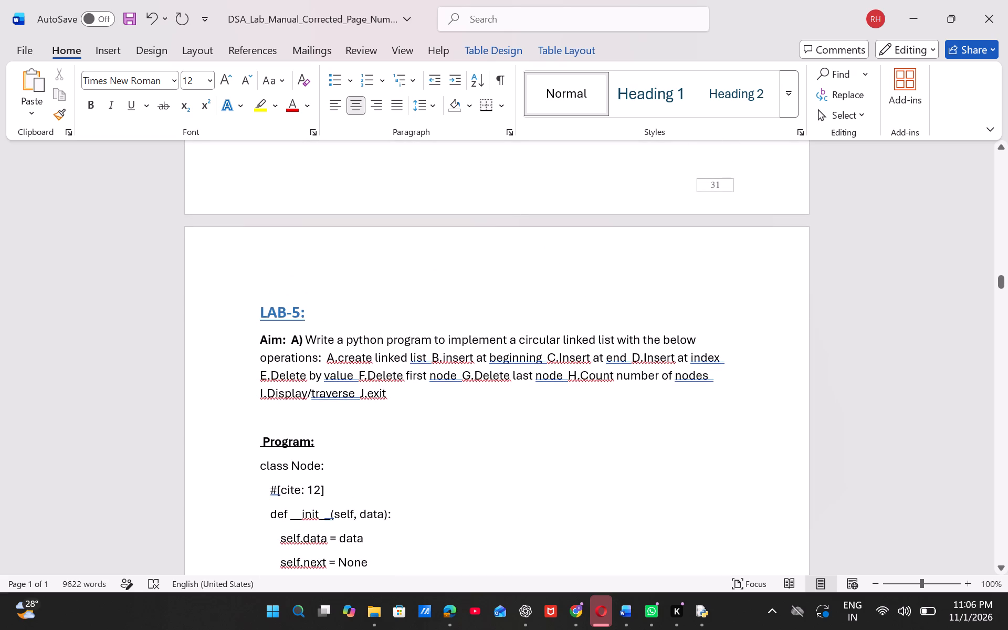
Check the printed page numbers through Lab-5's circular and single linked list programs to where Lab-5 ends and Lab-6 begins.
scroll(709, 387, down, 3)
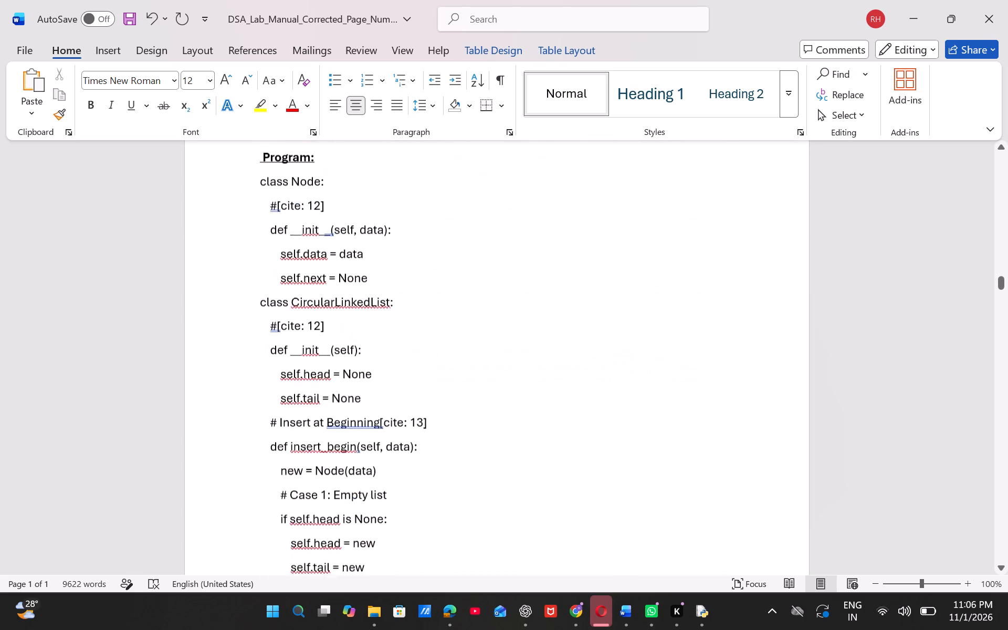
scroll(709, 387, down, 2)
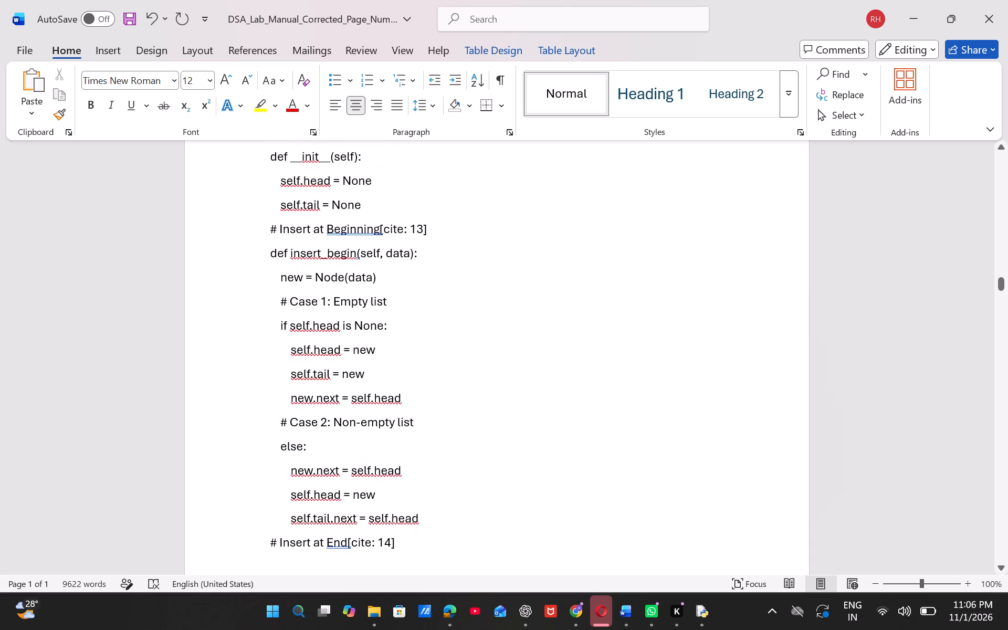
scroll(709, 387, down, 8)
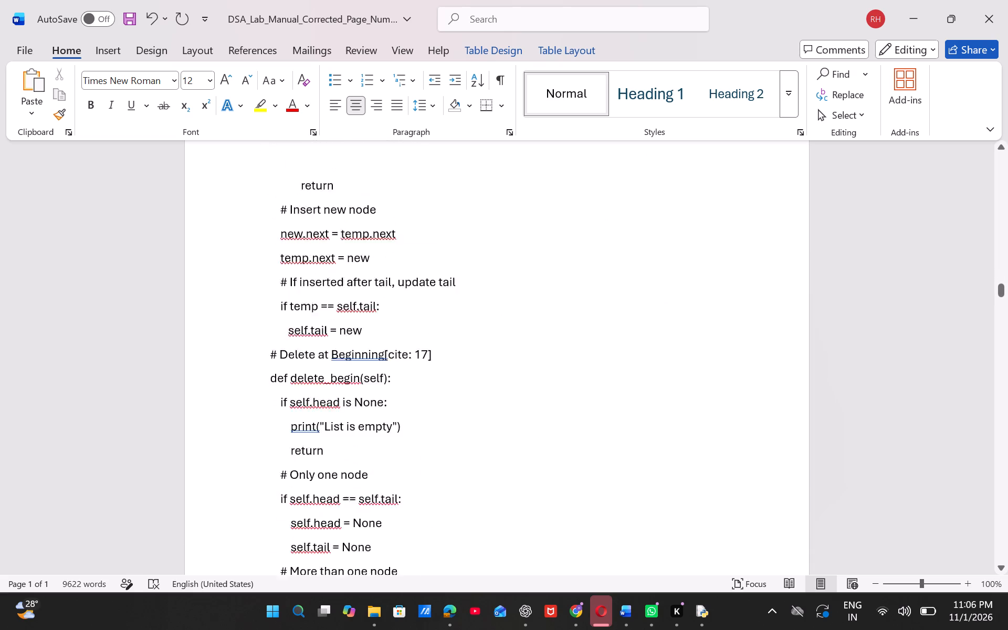
scroll(709, 387, down, 7)
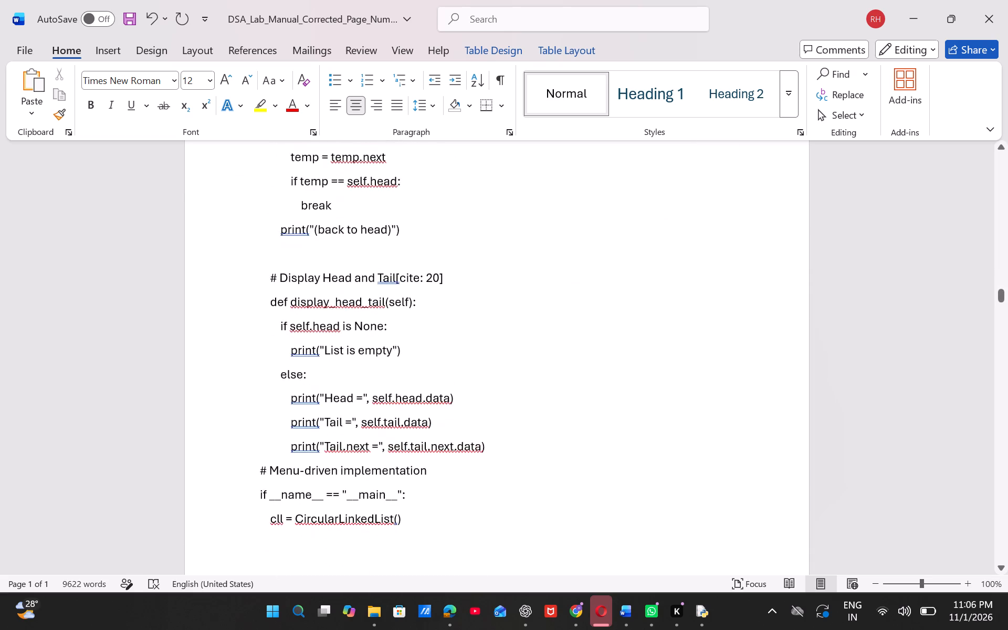
scroll(709, 387, down, 7)
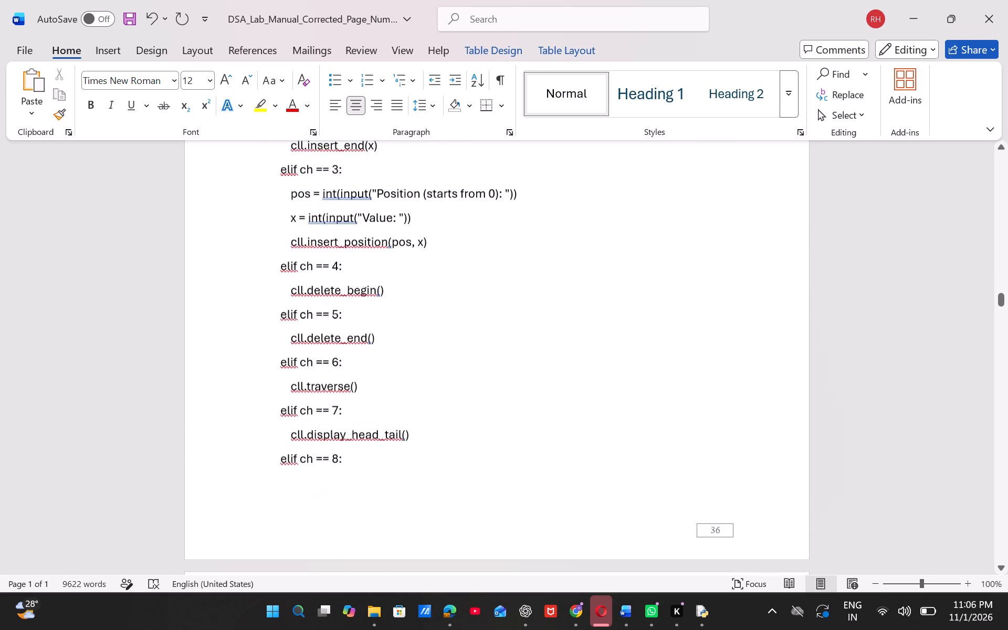
scroll(709, 387, down, 7)
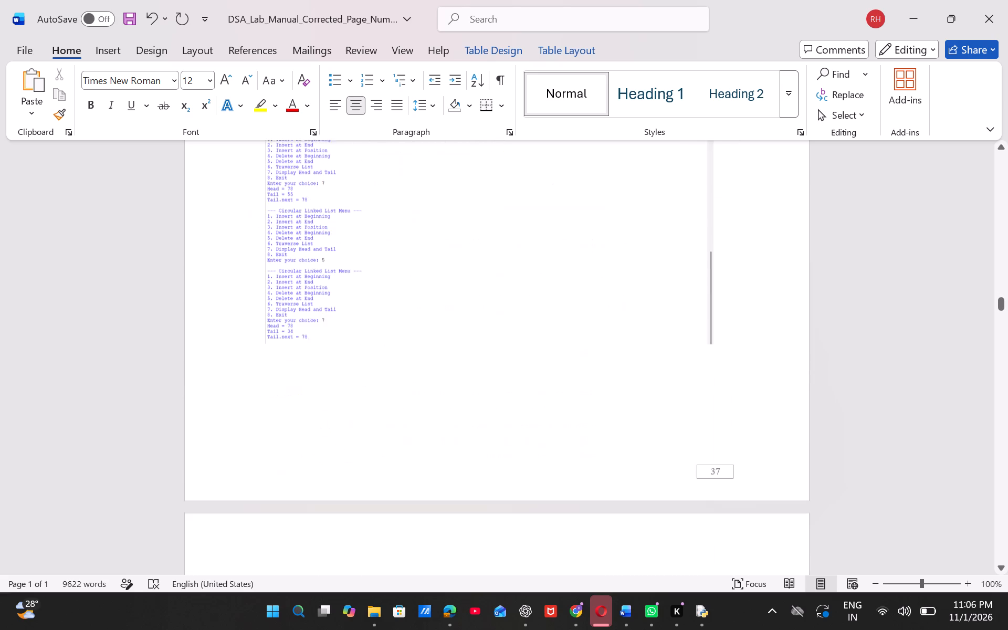
scroll(709, 387, down, 7)
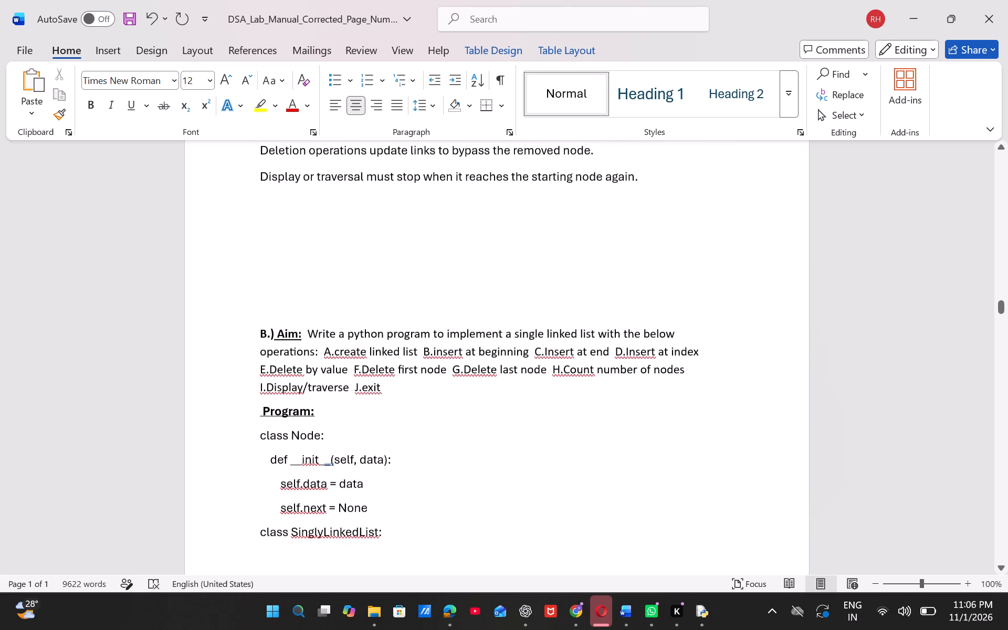
scroll(709, 387, down, 10)
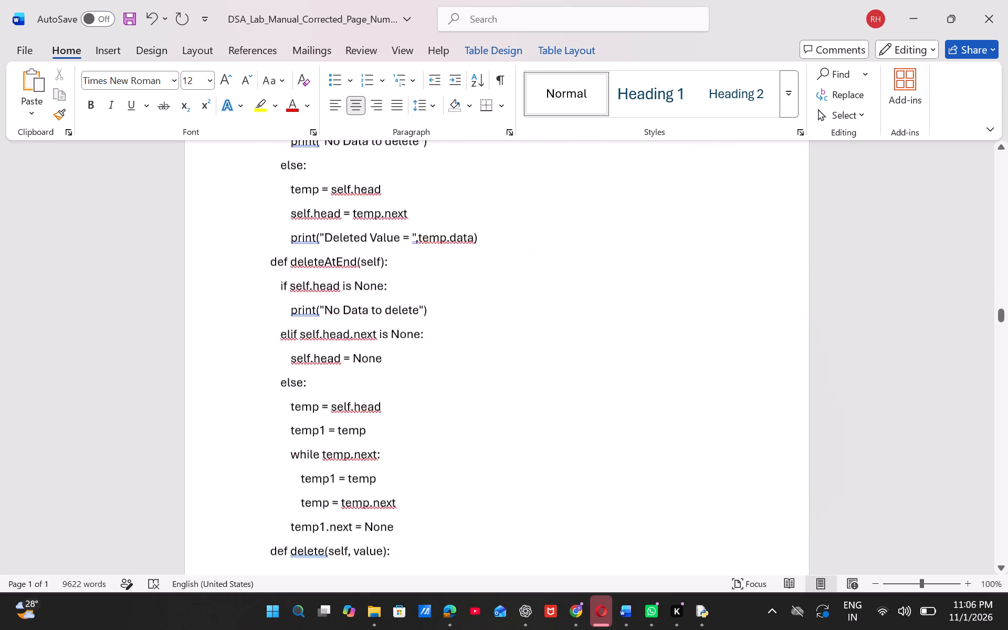
scroll(709, 387, down, 7)
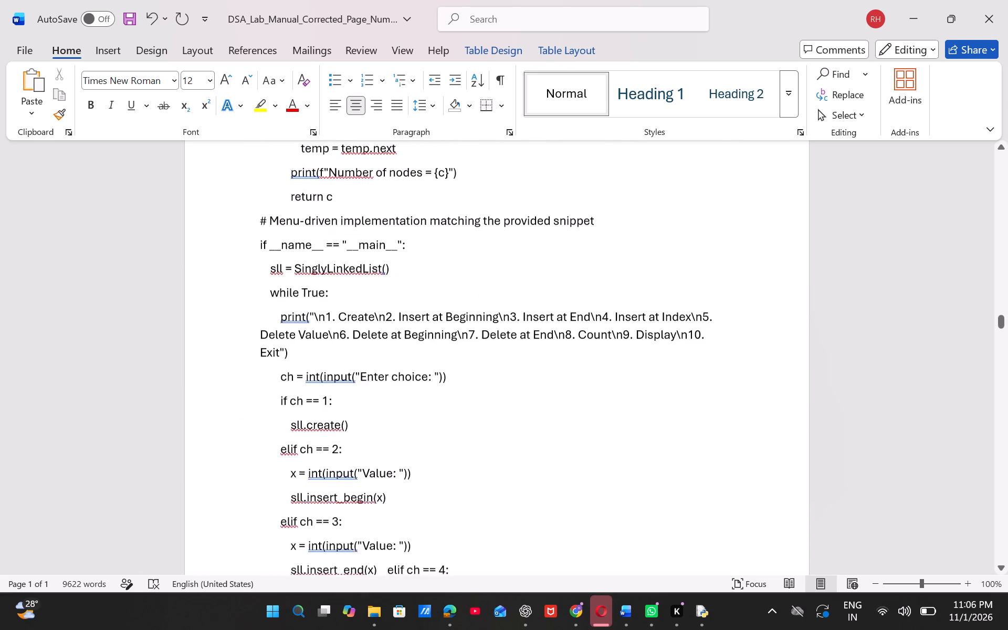
scroll(709, 387, down, 8)
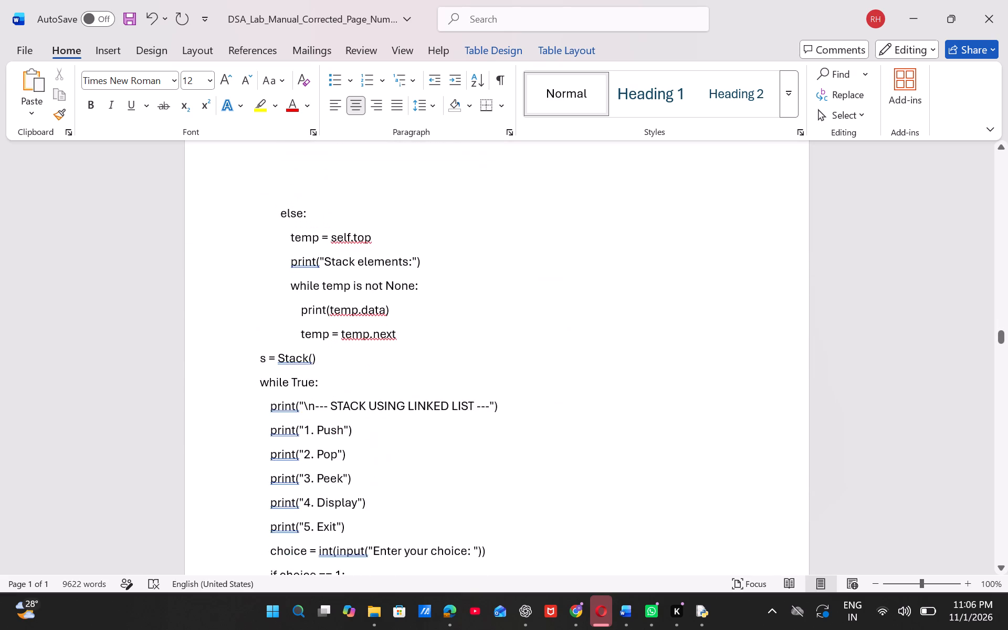
scroll(709, 387, down, 8)
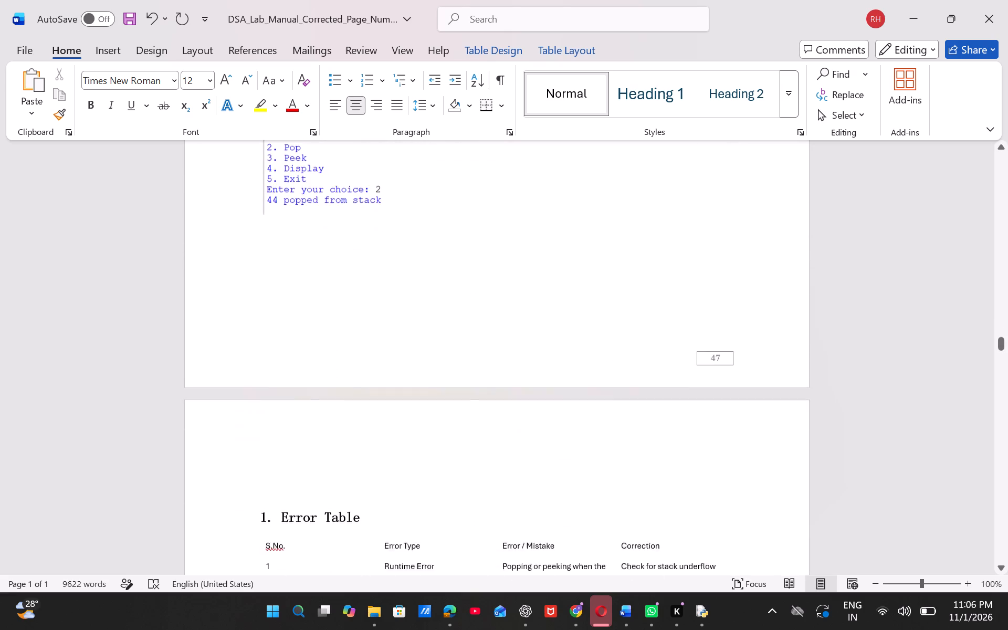
scroll(709, 387, down, 6)
scroll(709, 387, up, 1)
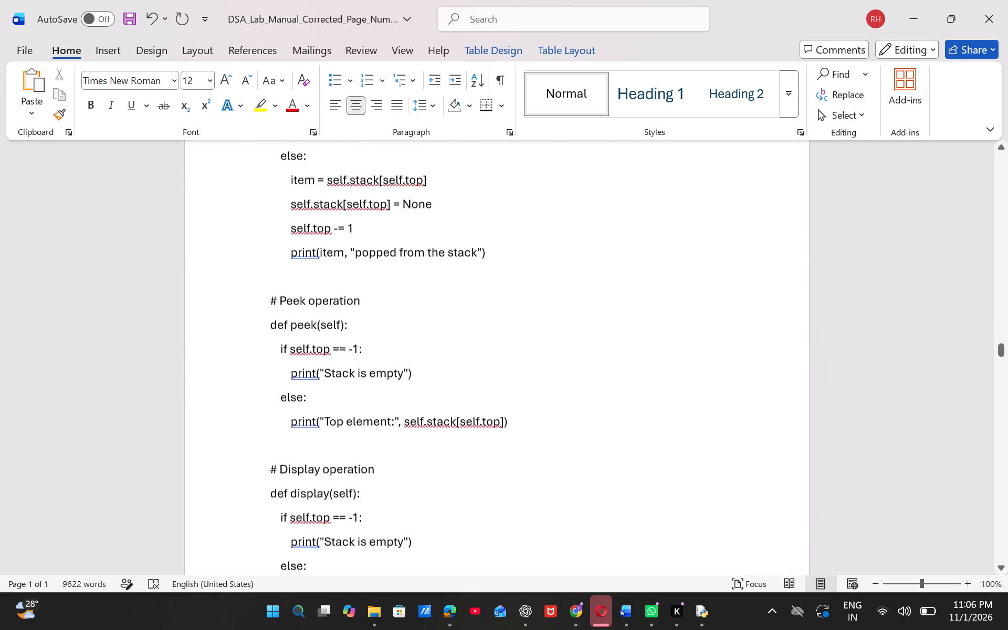
scroll(709, 387, up, 8)
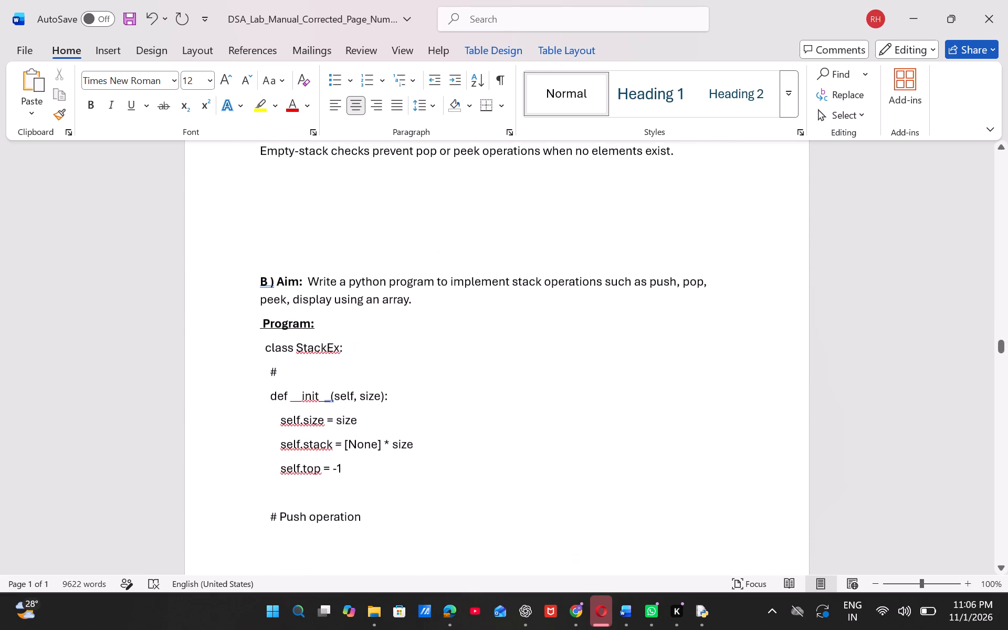
scroll(709, 387, up, 6)
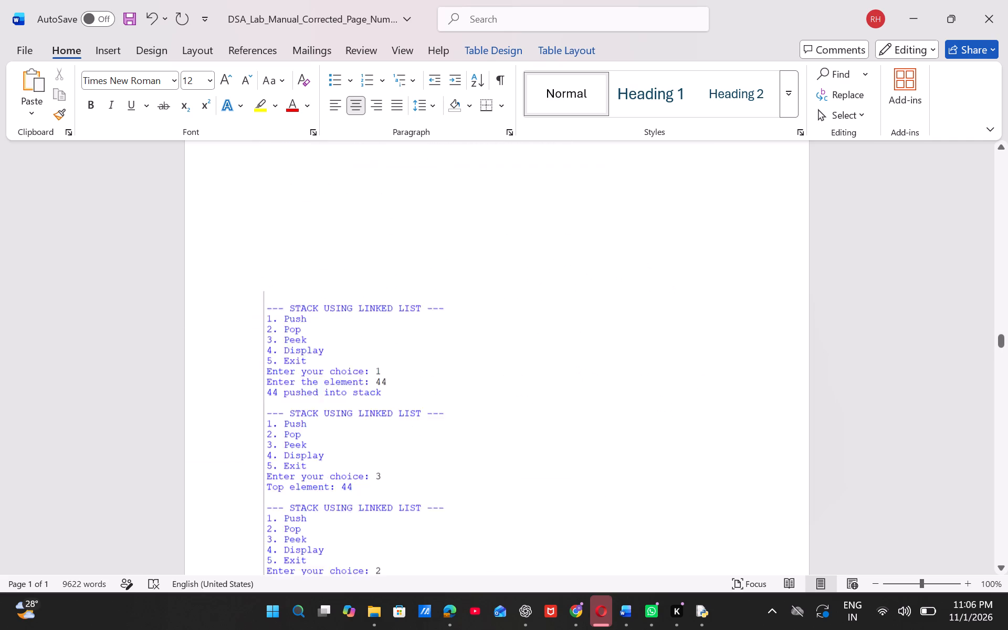
scroll(709, 387, up, 10)
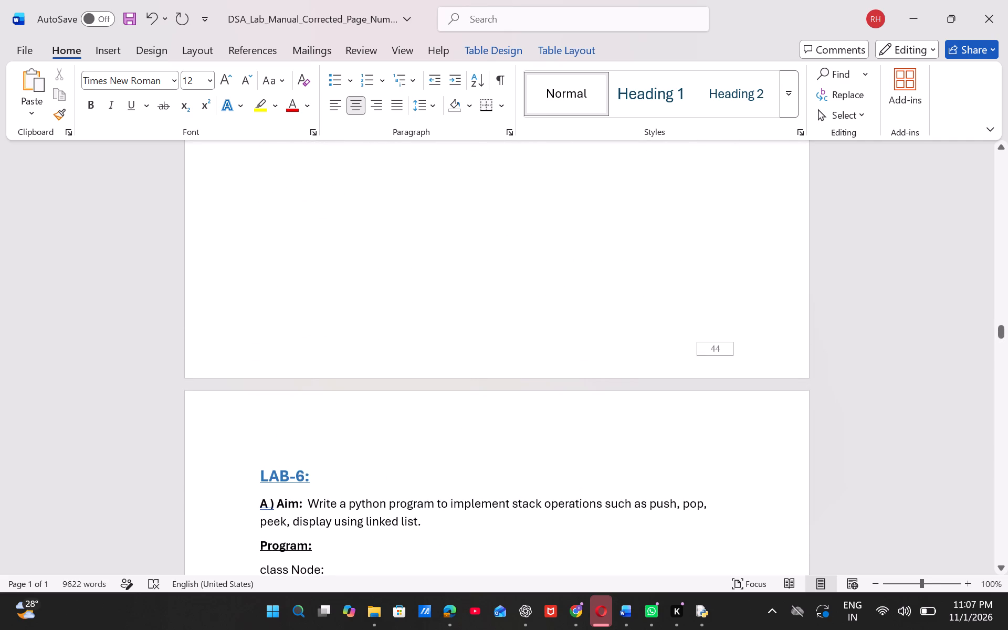
Check the printed page numbers through Lab-6's linked-list and array stack programs to where Lab-6 ends and Lab-7 begins.
scroll(709, 387, down, 4)
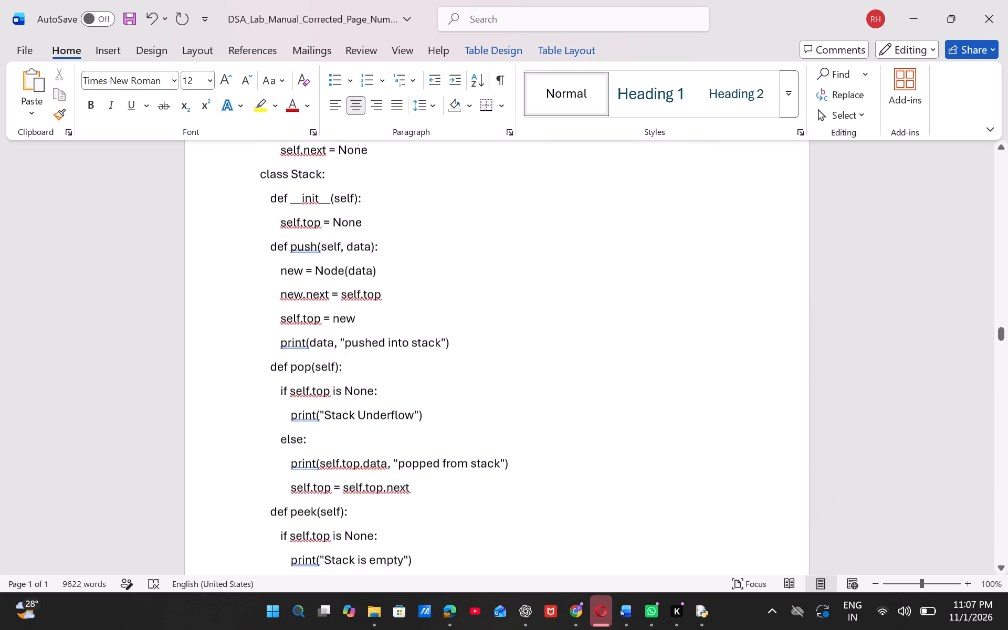
scroll(709, 387, down, 8)
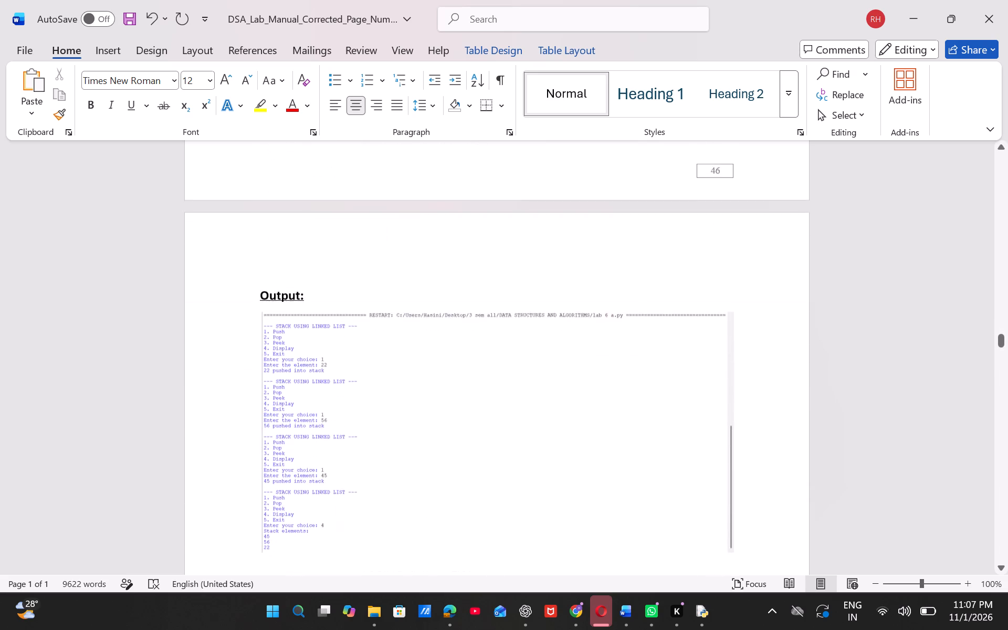
scroll(709, 387, down, 6)
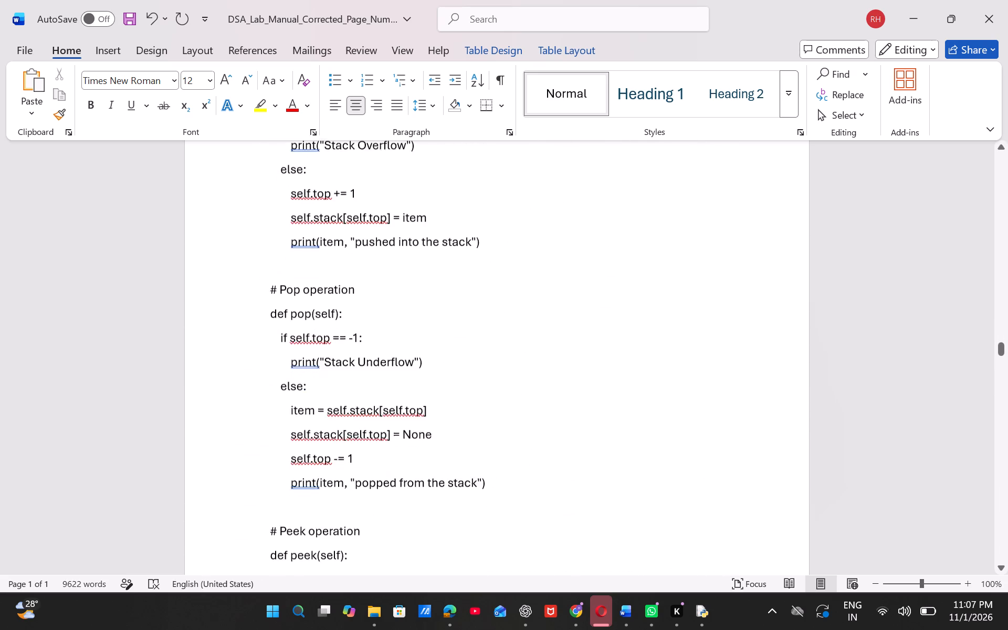
scroll(709, 387, down, 5)
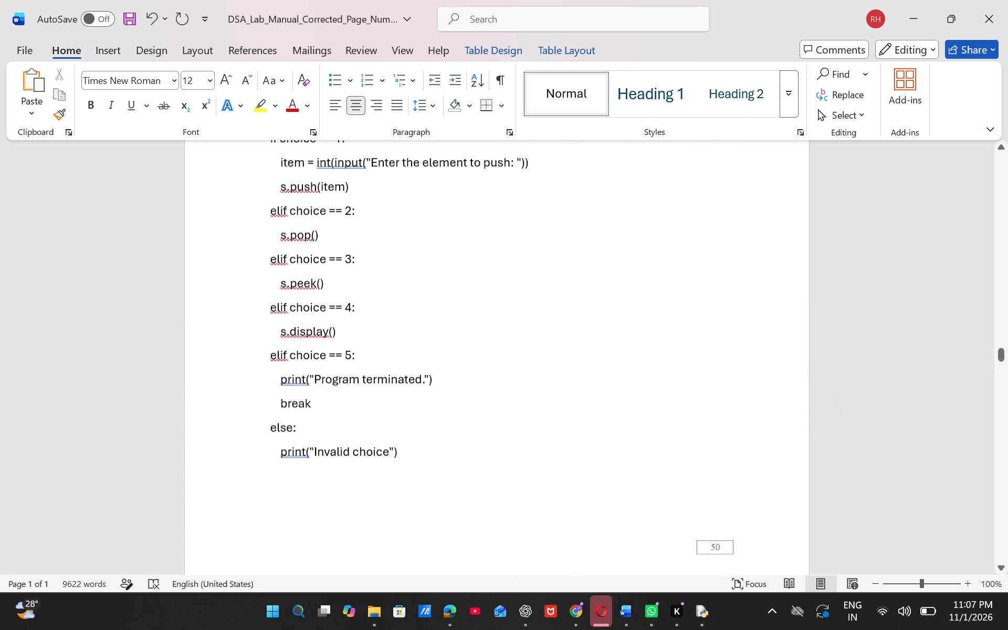
scroll(709, 387, down, 9)
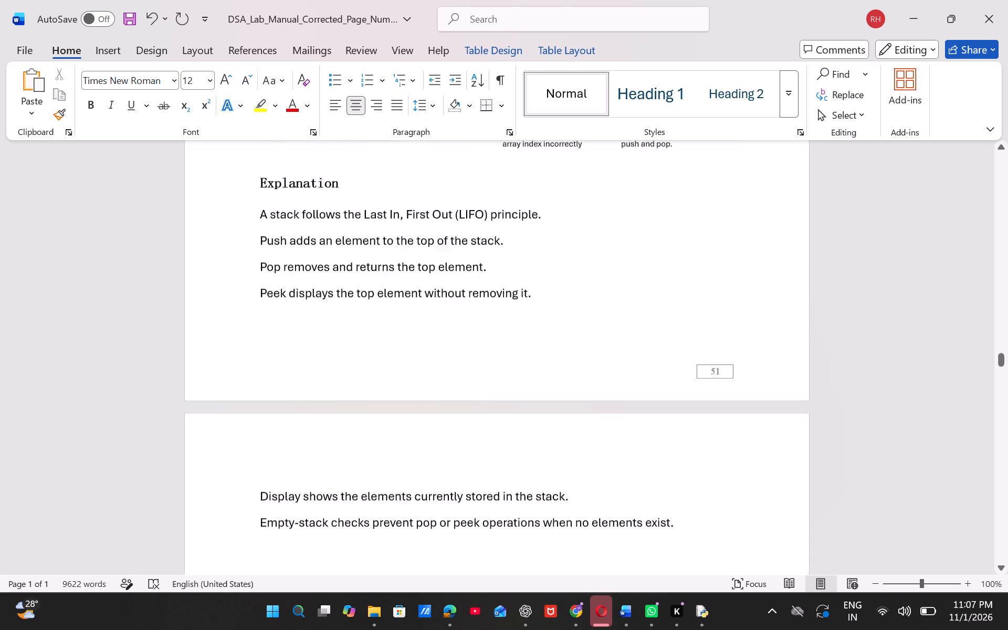
scroll(709, 387, down, 1)
scroll(709, 387, up, 1)
scroll(709, 387, down, 1)
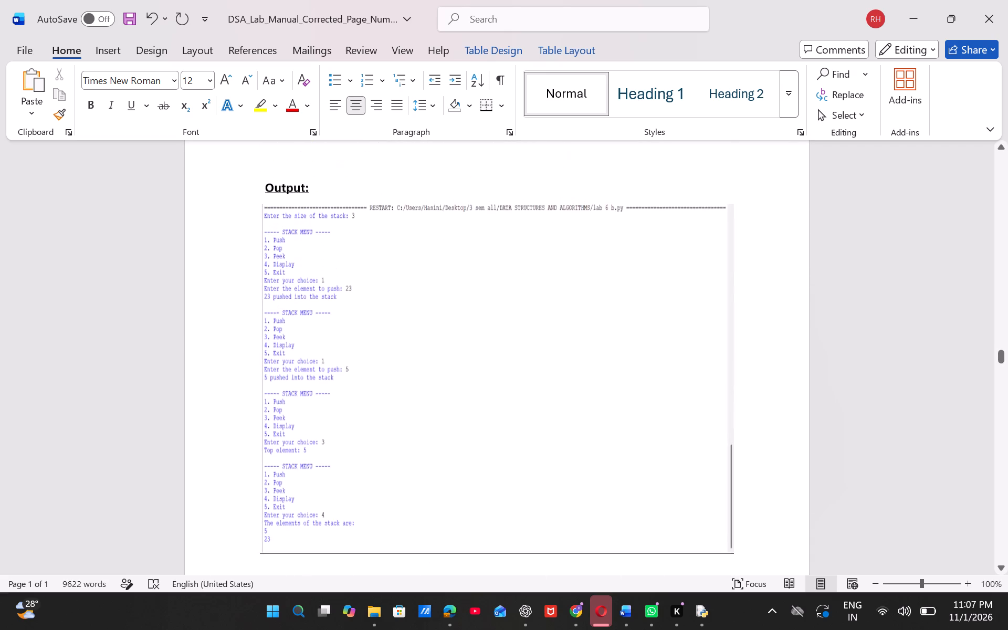
scroll(709, 387, down, 8)
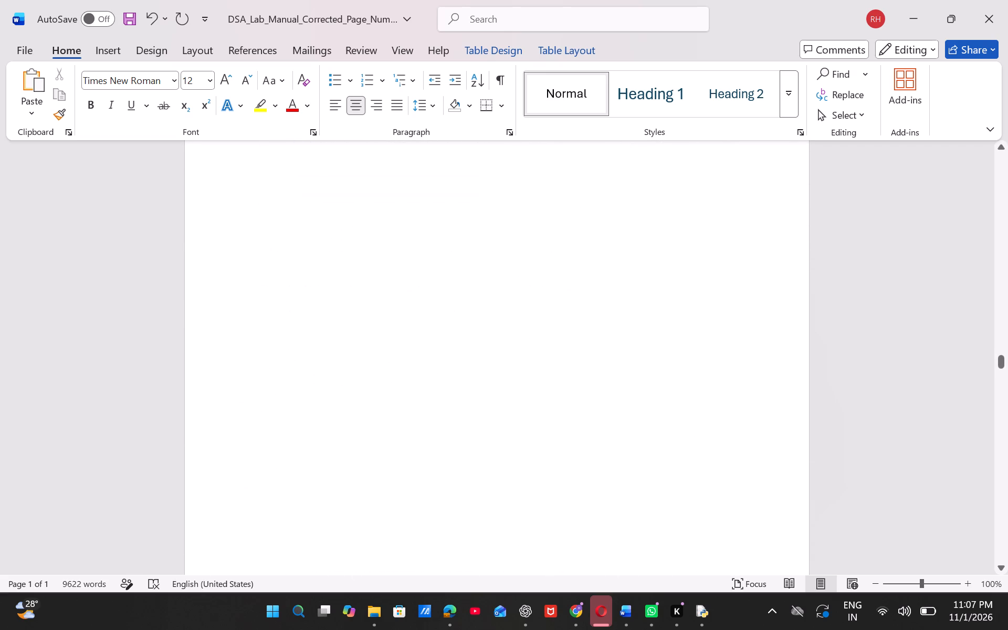
scroll(709, 387, down, 2)
scroll(709, 387, up, 2)
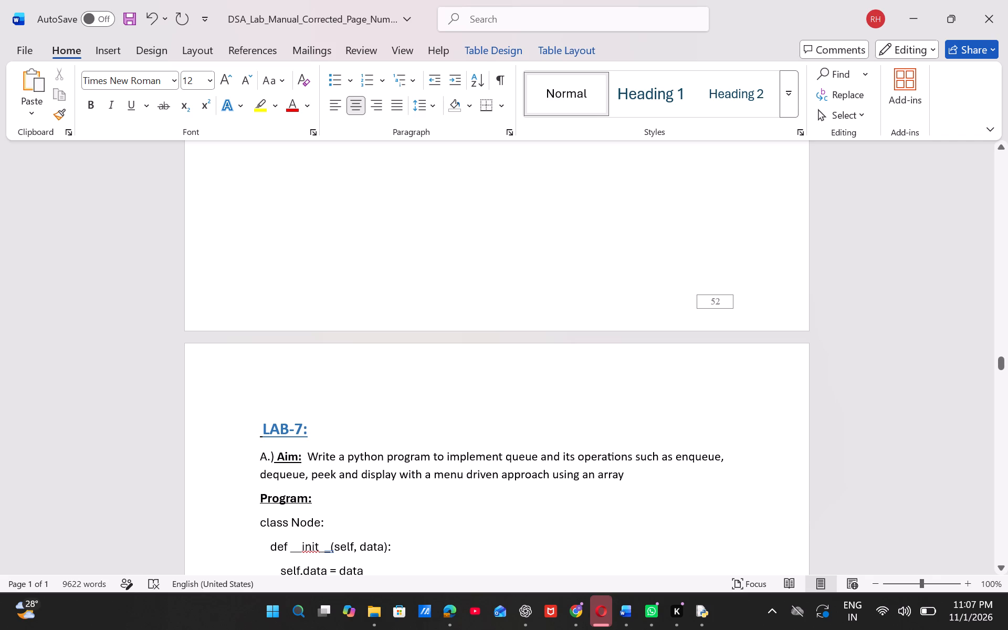
Check the printed page numbers through Lab-7's queue and circular queue programs to where Lab-7 ends and Lab-8 begins.
scroll(709, 387, down, 7)
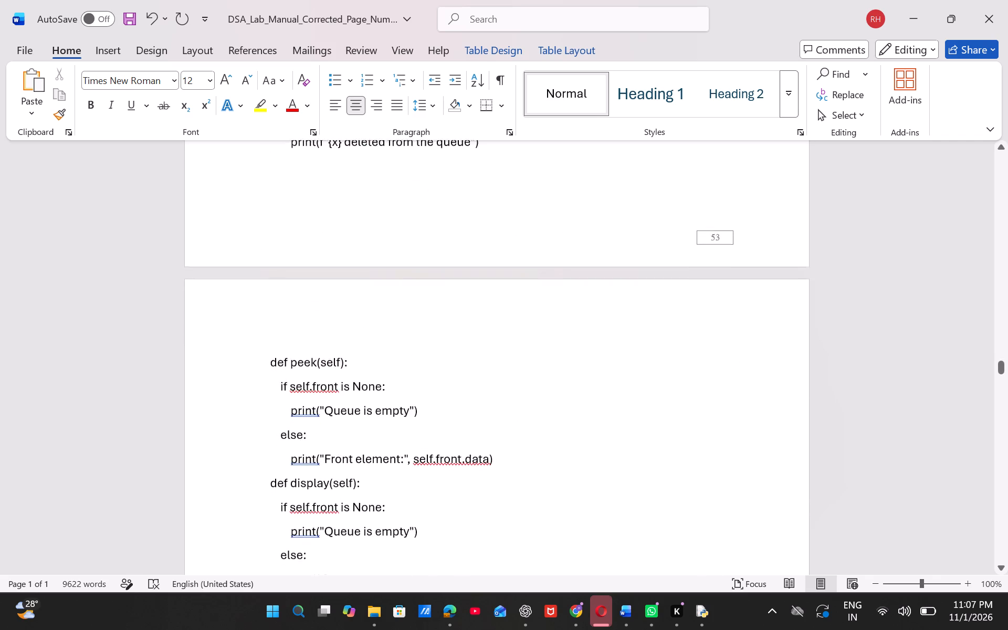
scroll(709, 387, down, 8)
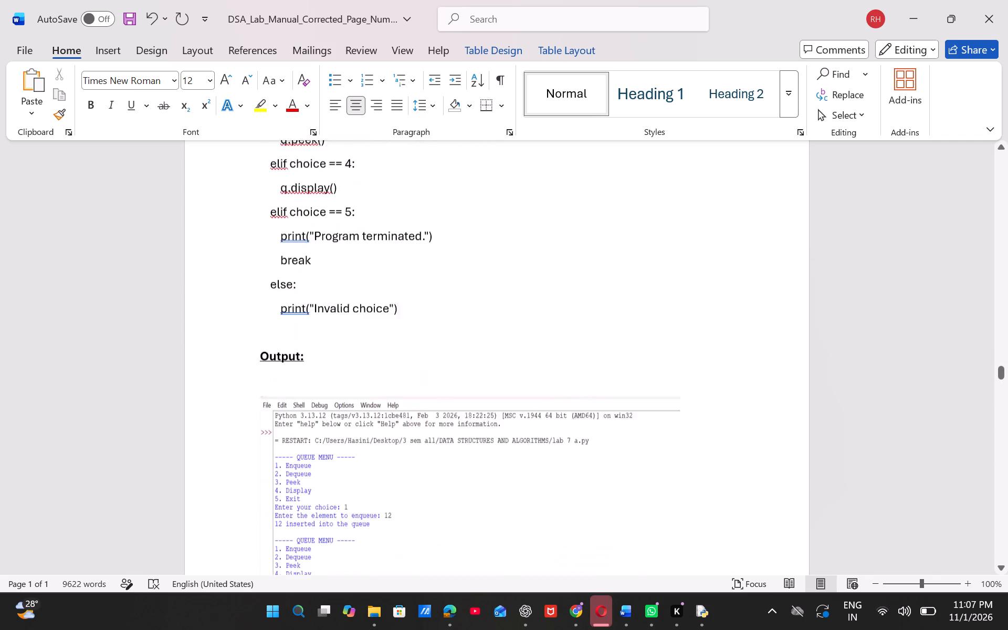
scroll(709, 387, down, 7)
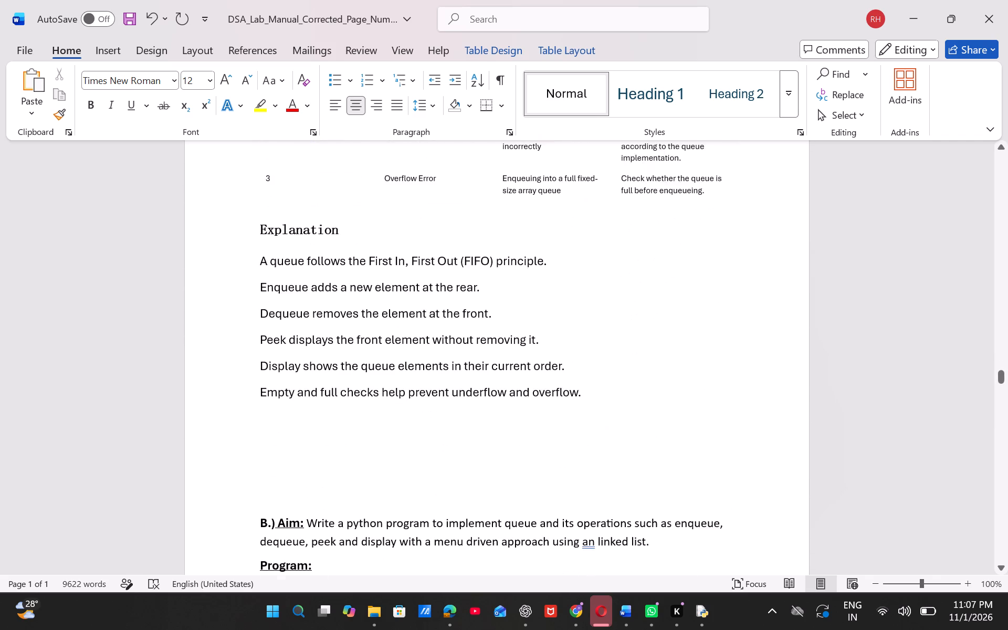
scroll(709, 387, down, 2)
scroll(737, 288, down, 5)
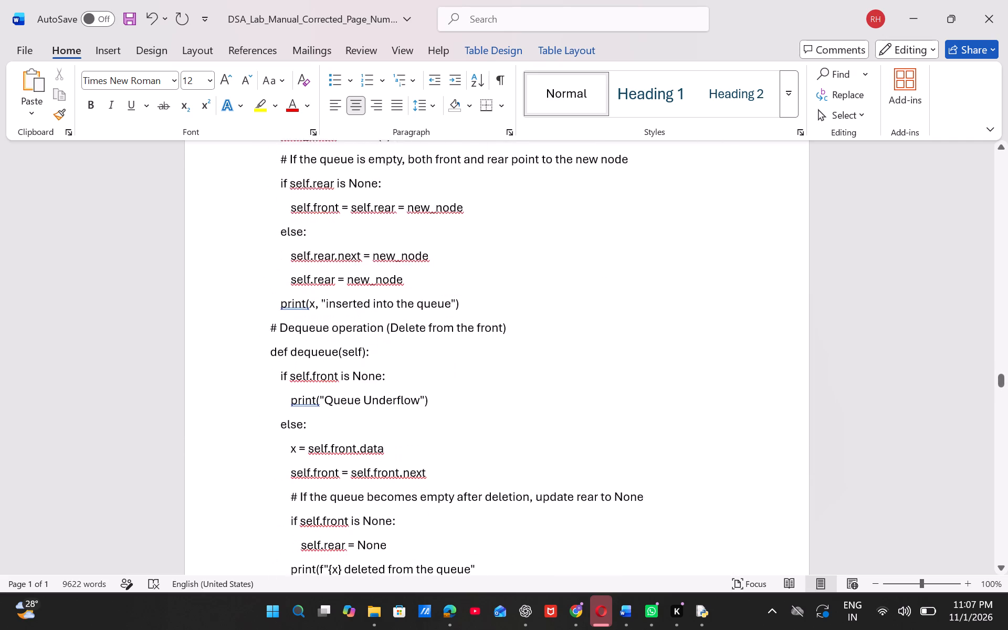
scroll(737, 288, down, 7)
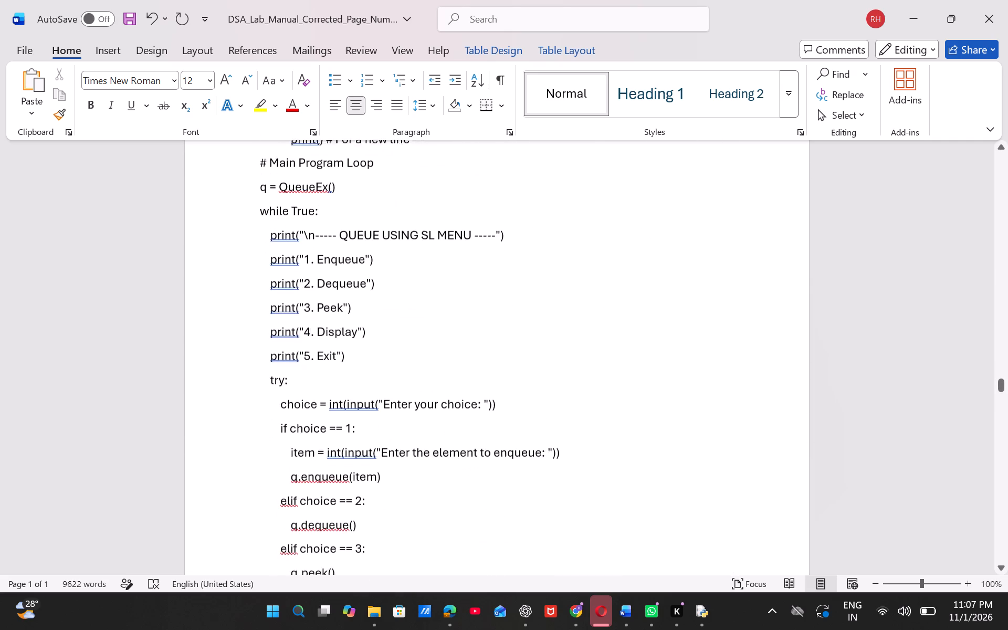
scroll(737, 288, down, 4)
scroll(737, 202, down, 11)
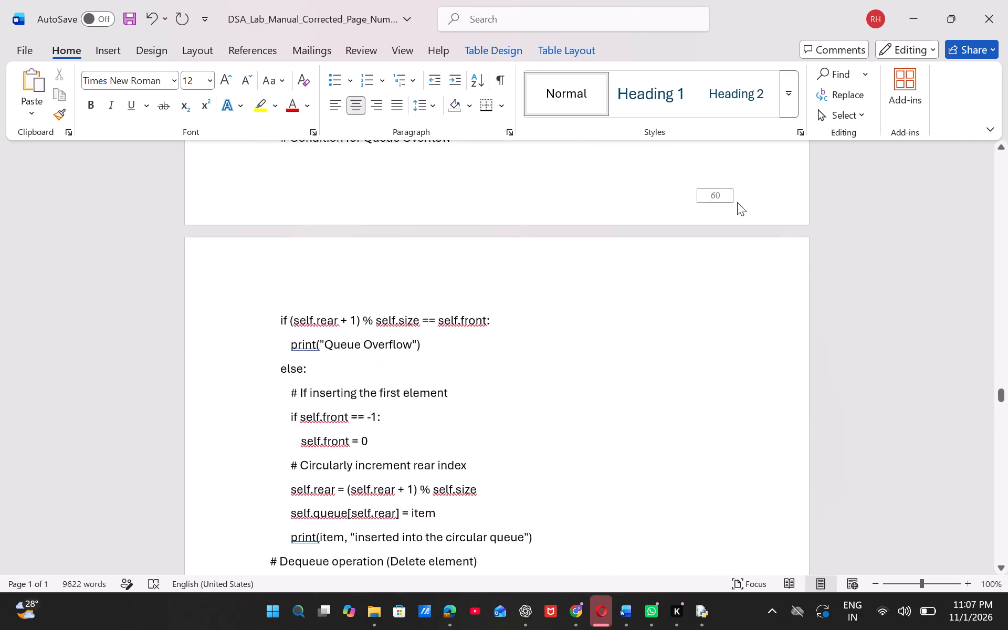
scroll(737, 202, down, 10)
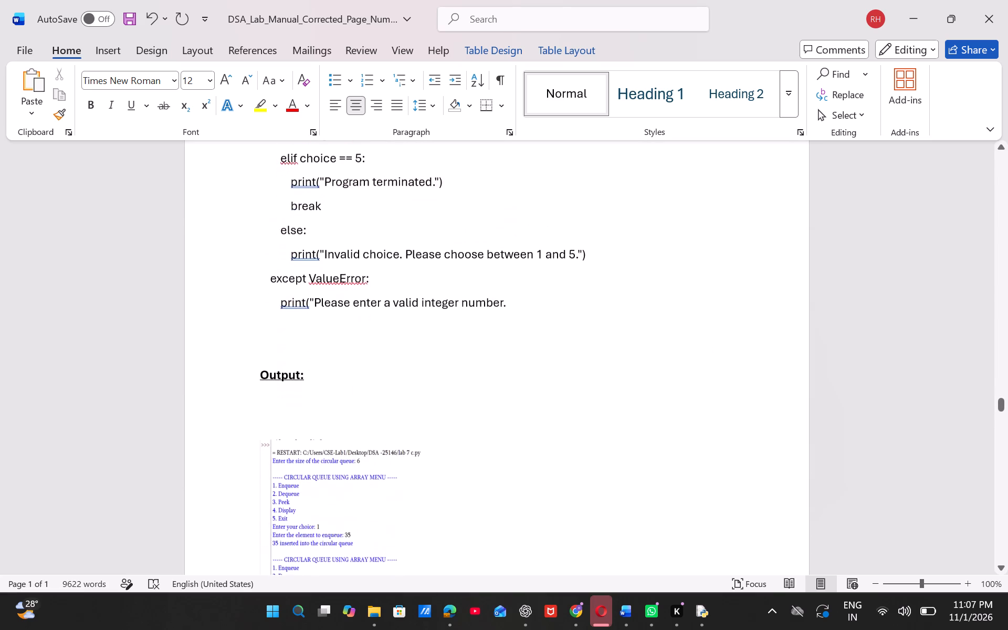
scroll(737, 202, down, 7)
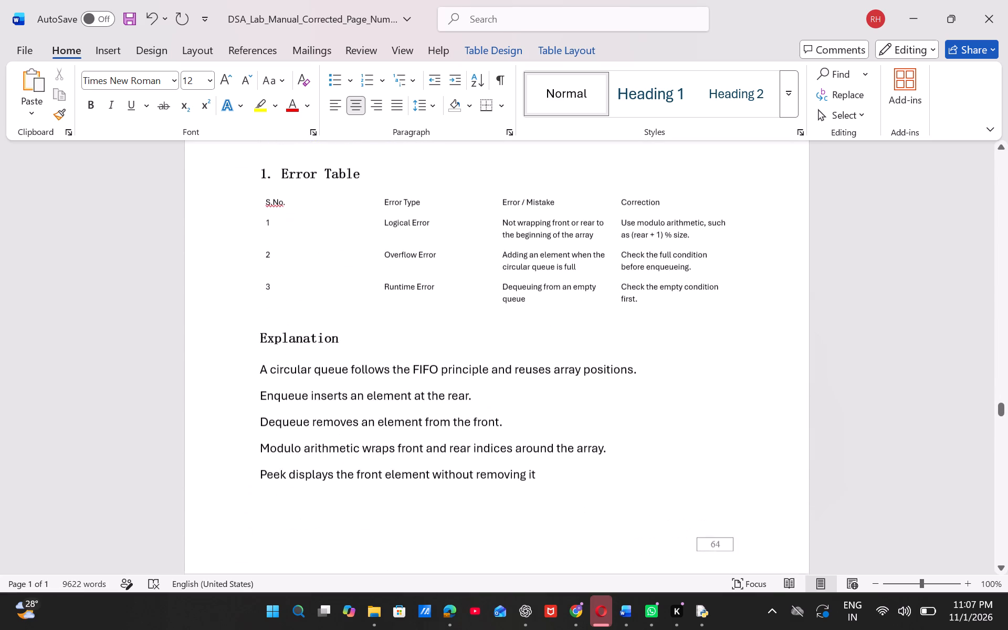
scroll(737, 202, down, 7)
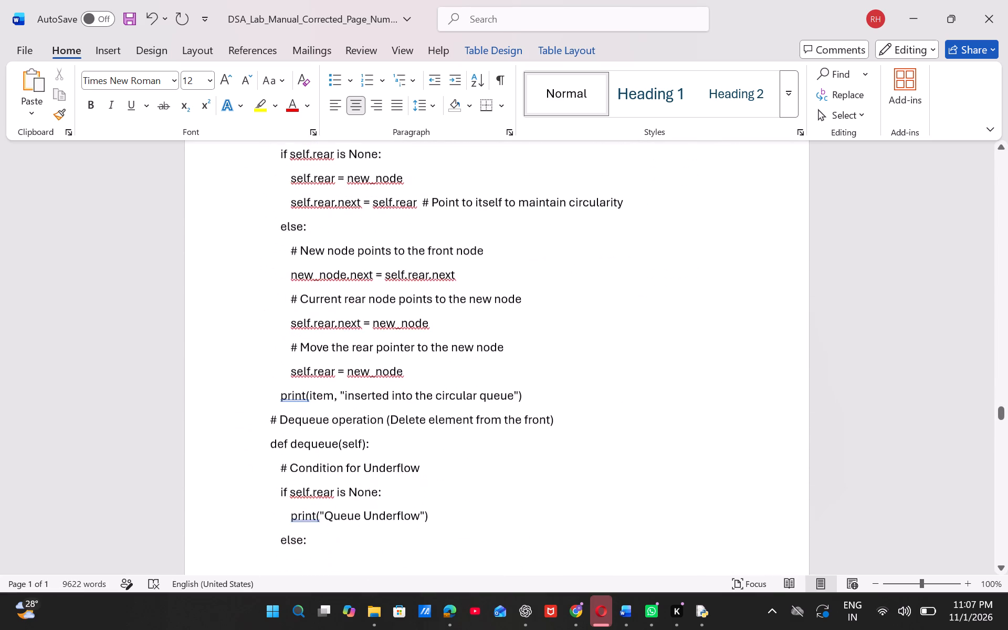
scroll(737, 202, down, 11)
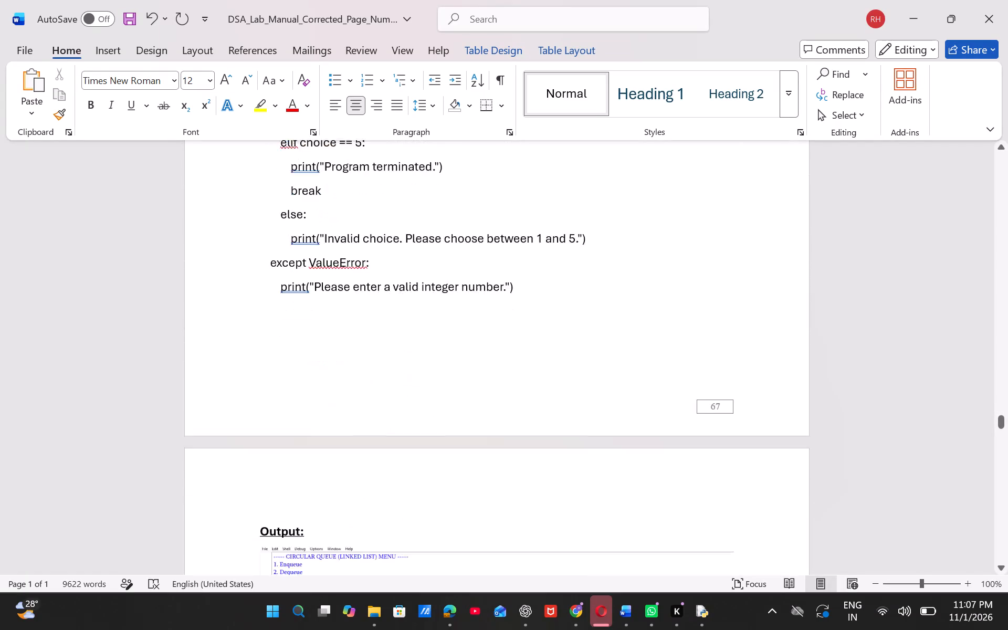
scroll(737, 202, down, 6)
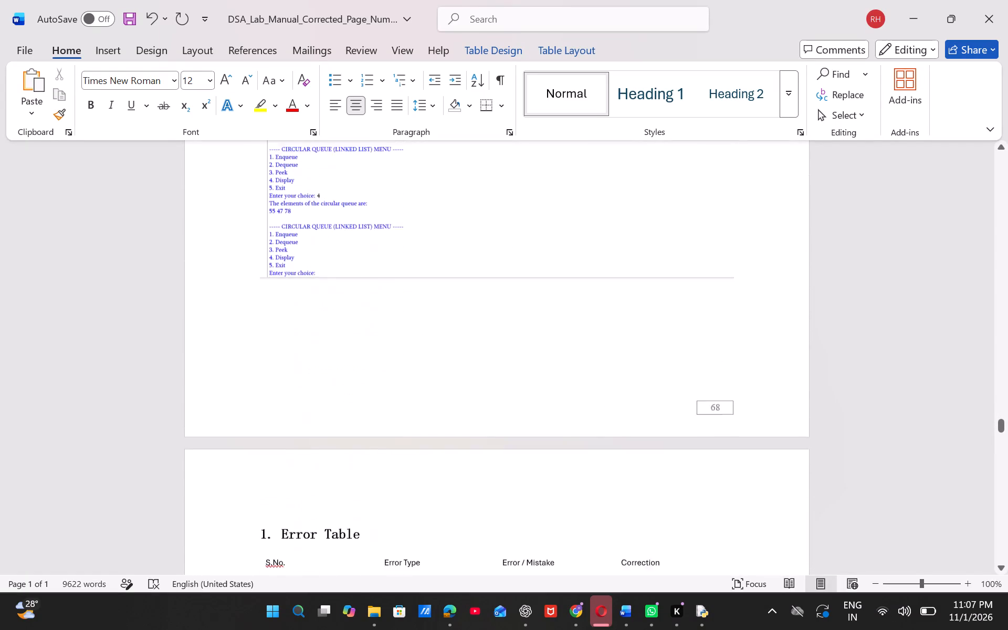
scroll(737, 202, down, 8)
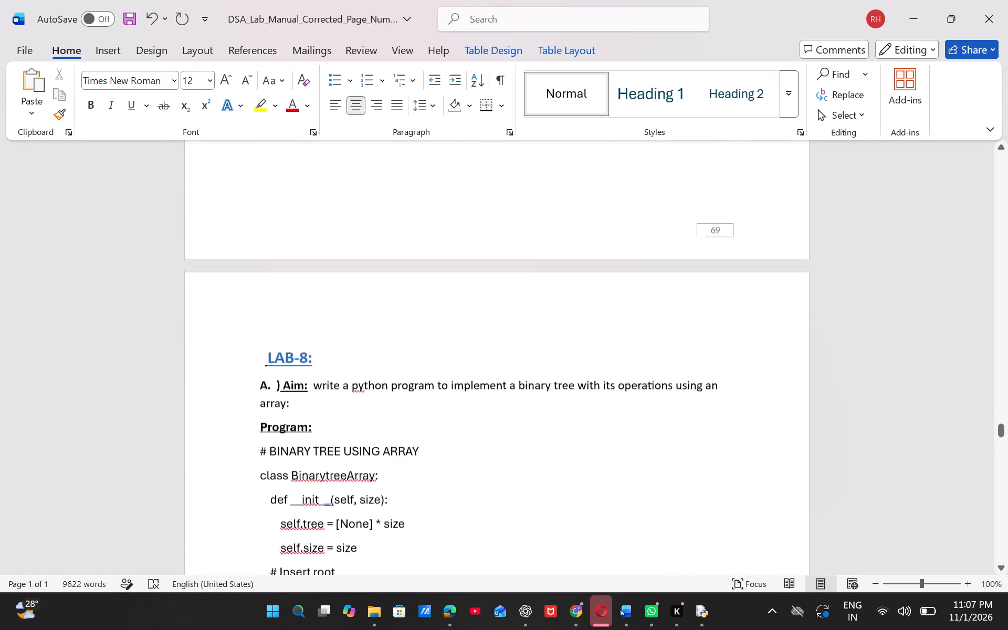
Check the printed page numbers through Lab-8's array and linked-list binary tree programs to where Lab-8 ends and Lab-9 begins.
scroll(737, 202, up, 1)
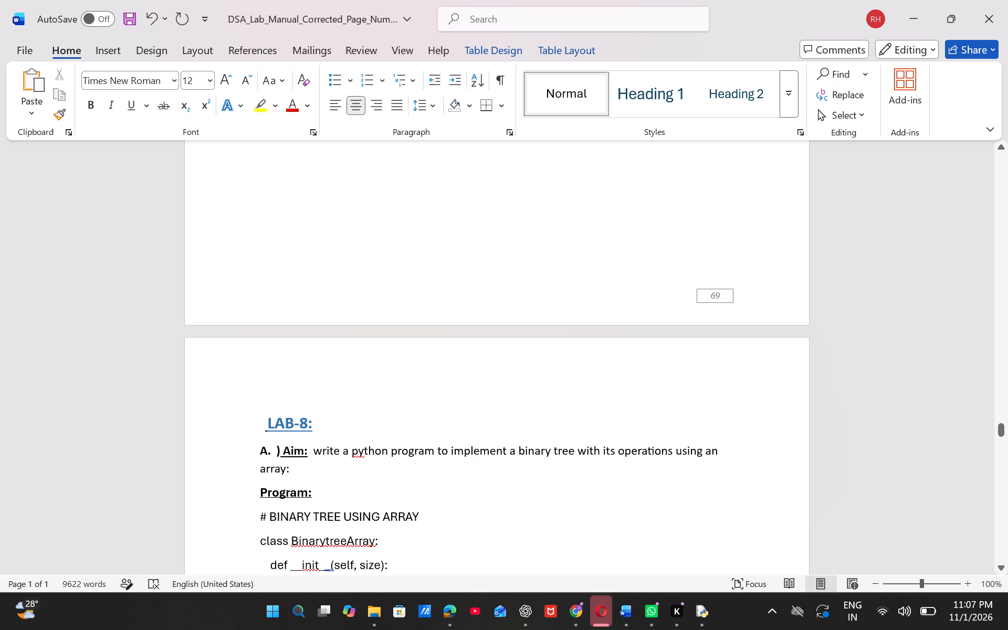
scroll(737, 202, down, 1)
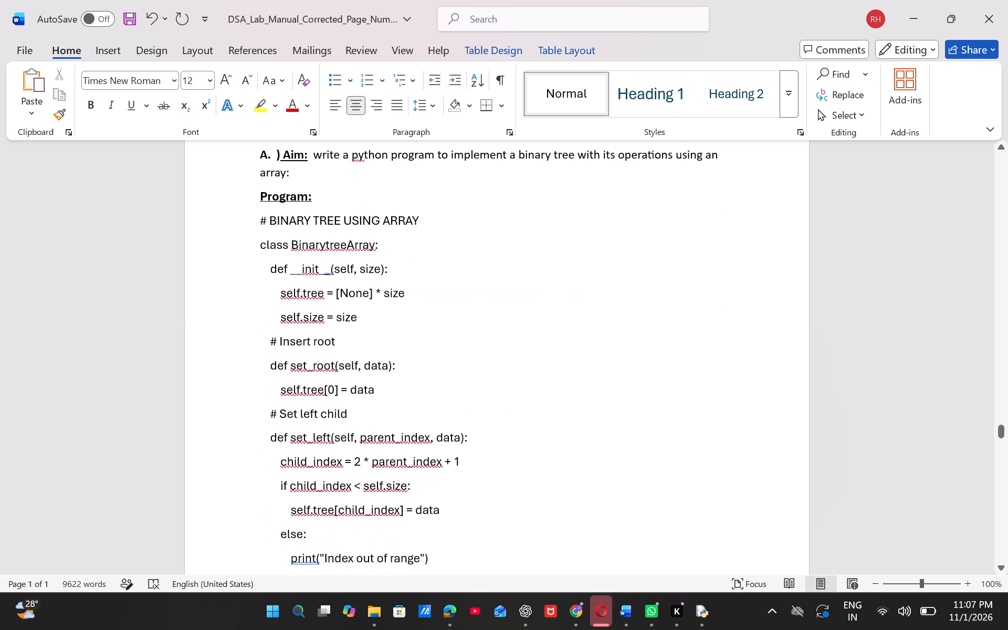
scroll(741, 202, down, 2)
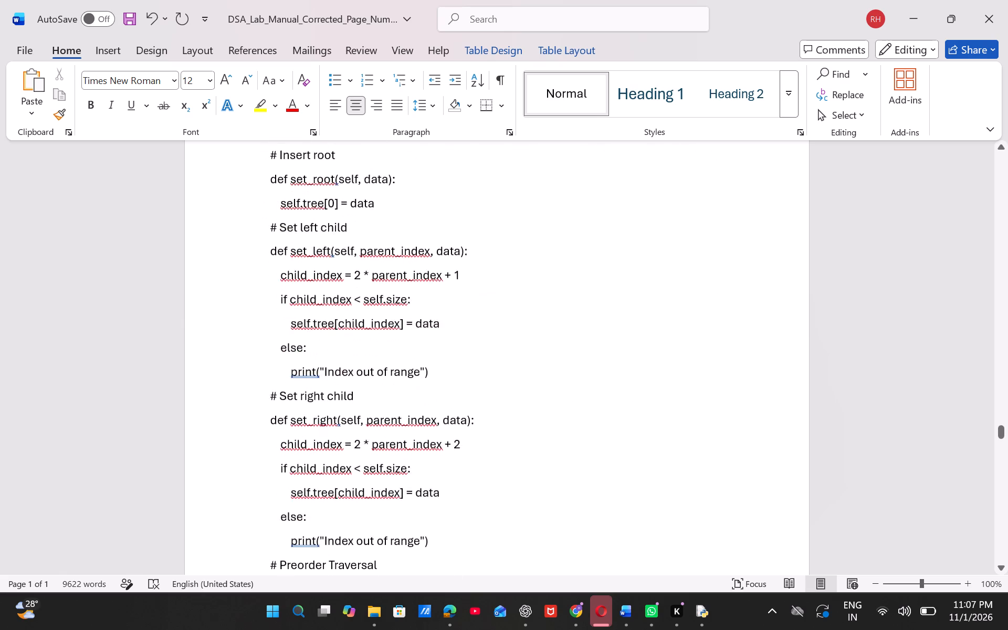
scroll(741, 202, down, 8)
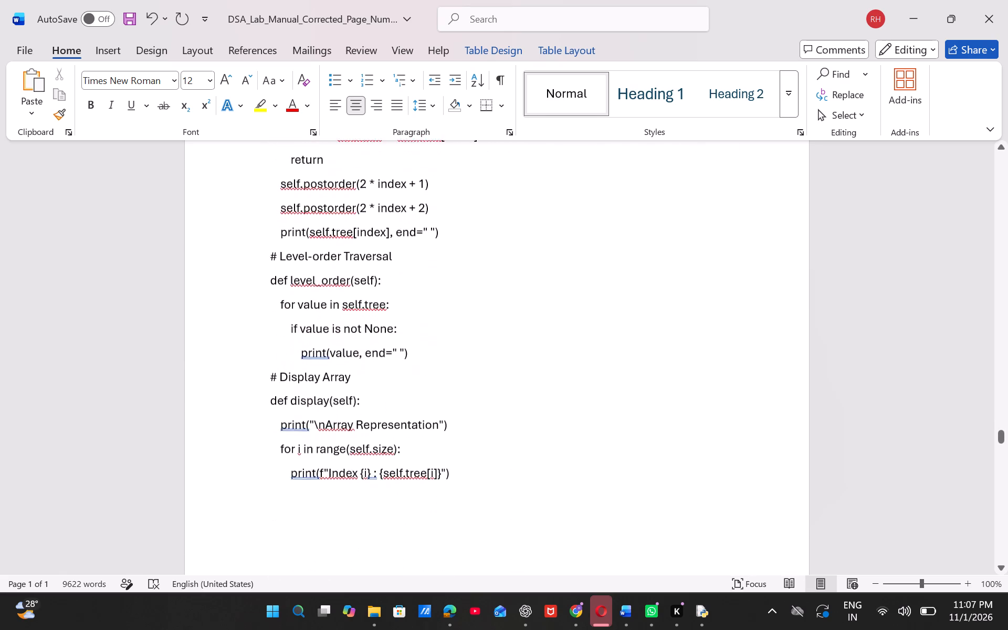
scroll(741, 202, down, 7)
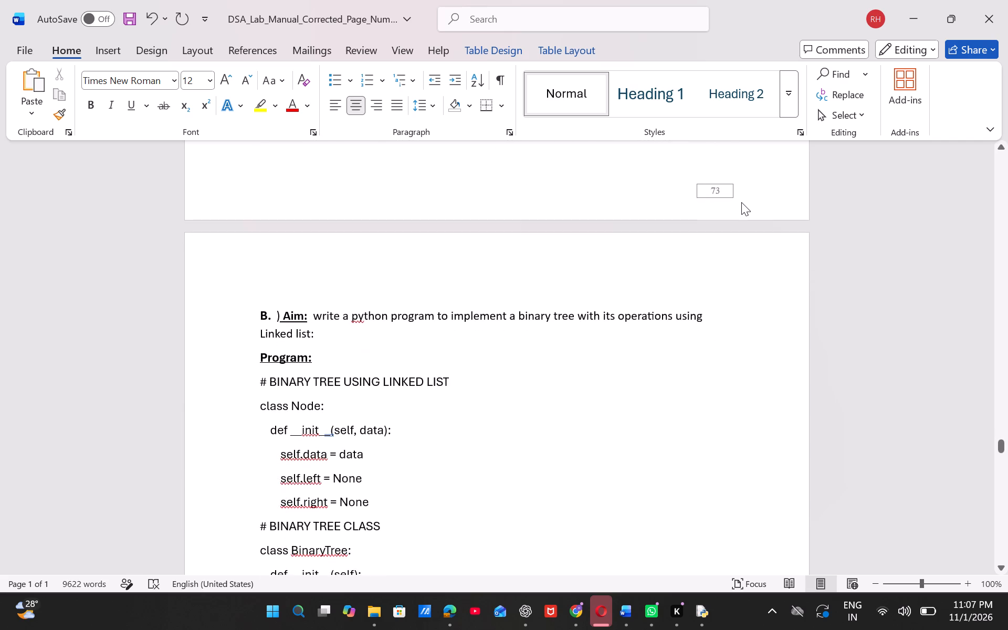
scroll(741, 202, down, 9)
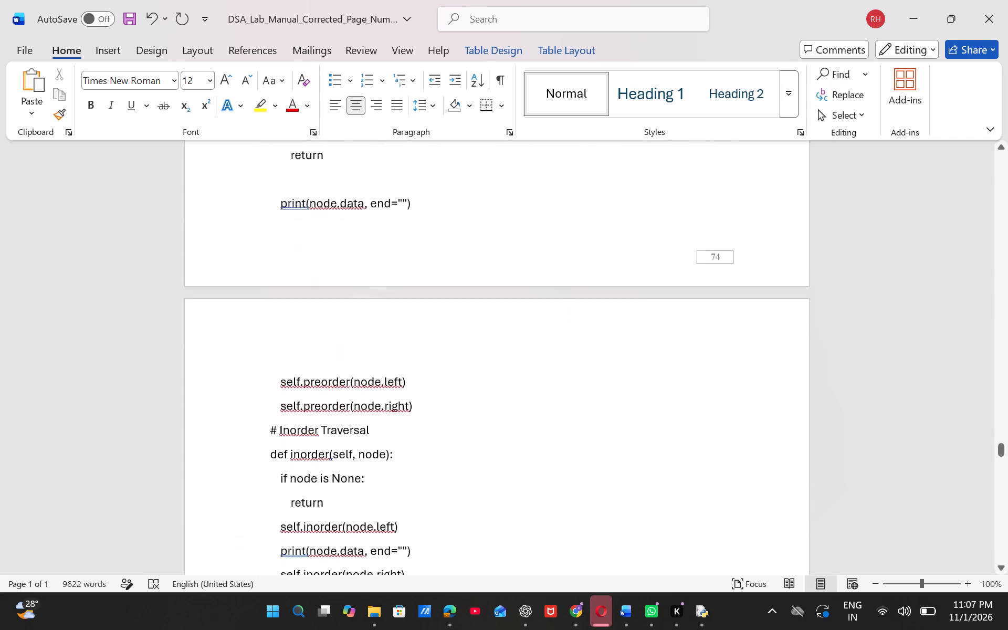
scroll(741, 202, down, 6)
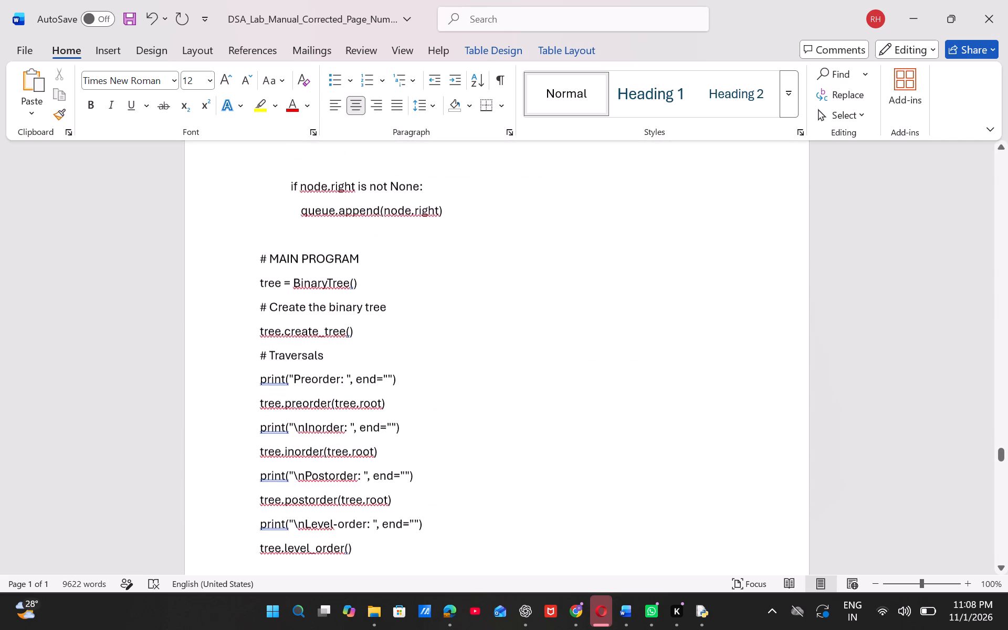
scroll(741, 202, down, 5)
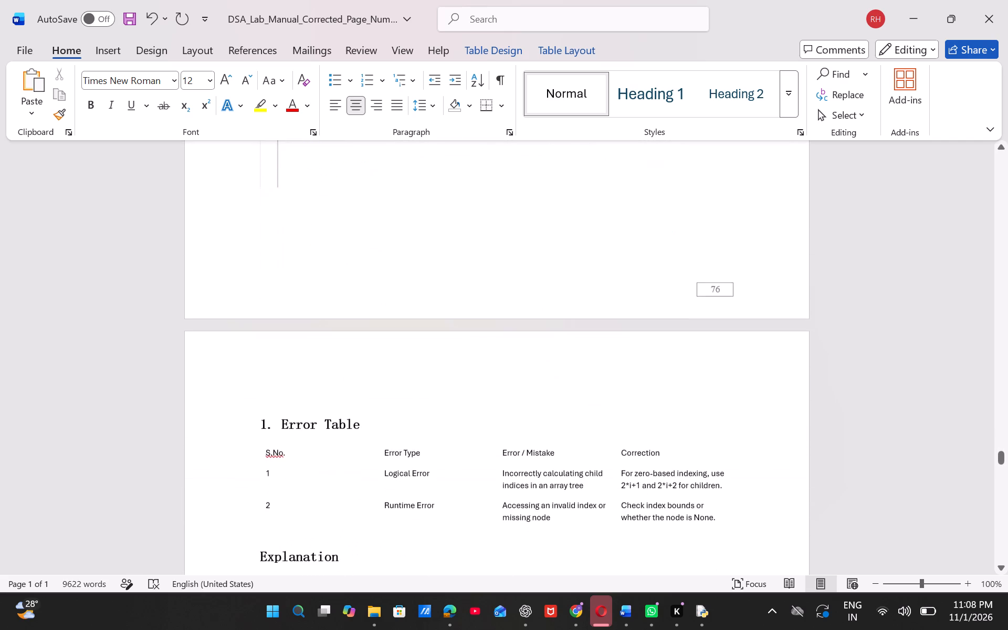
scroll(741, 202, down, 3)
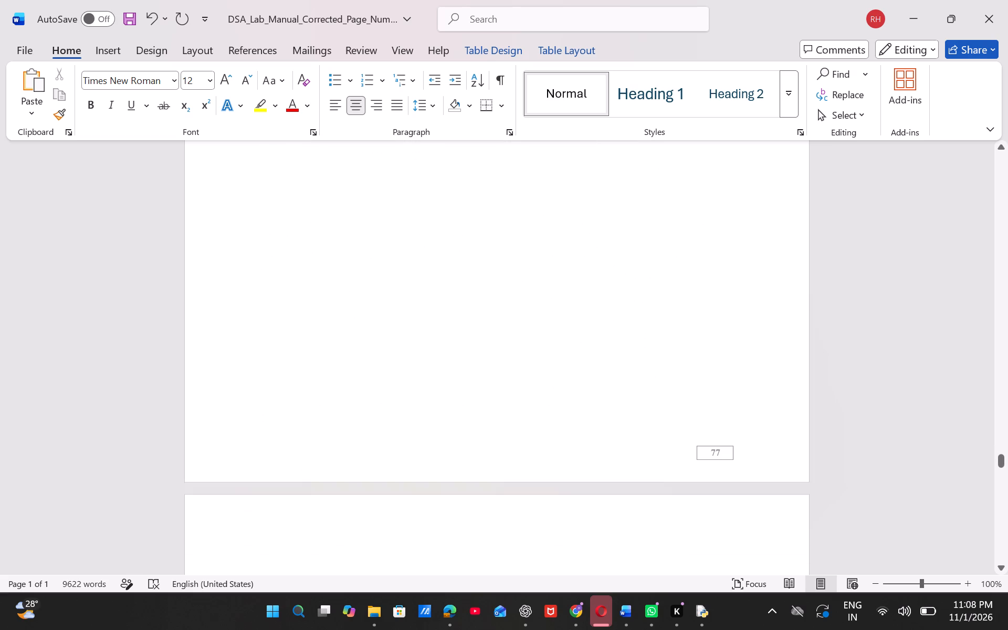
scroll(741, 202, down, 1)
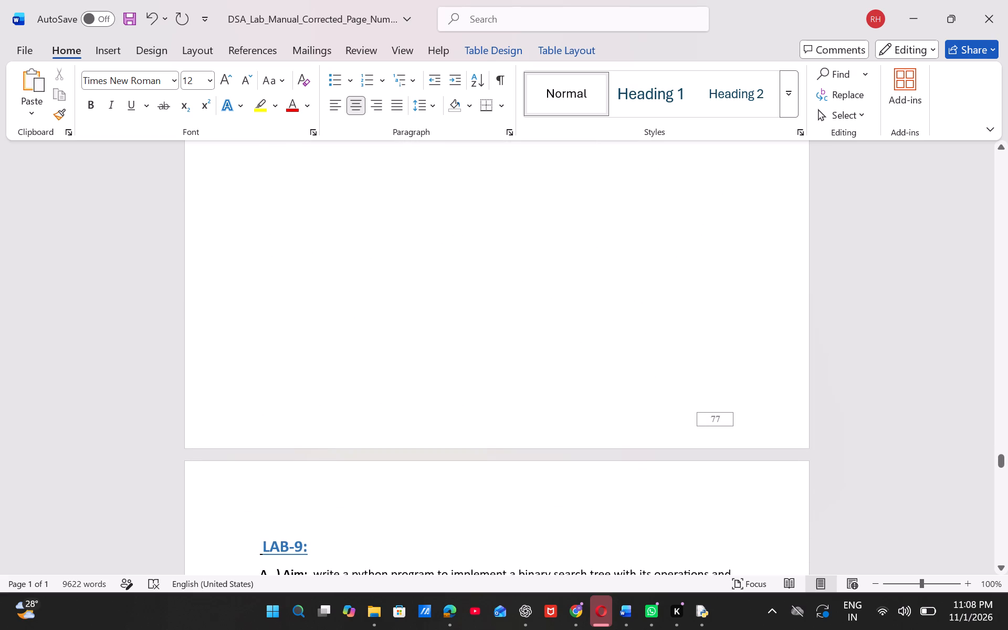
Check the printed page numbers through Lab-9's binary search tree program to where Lab-9 ends and Lab-10 begins.
scroll(741, 202, down, 5)
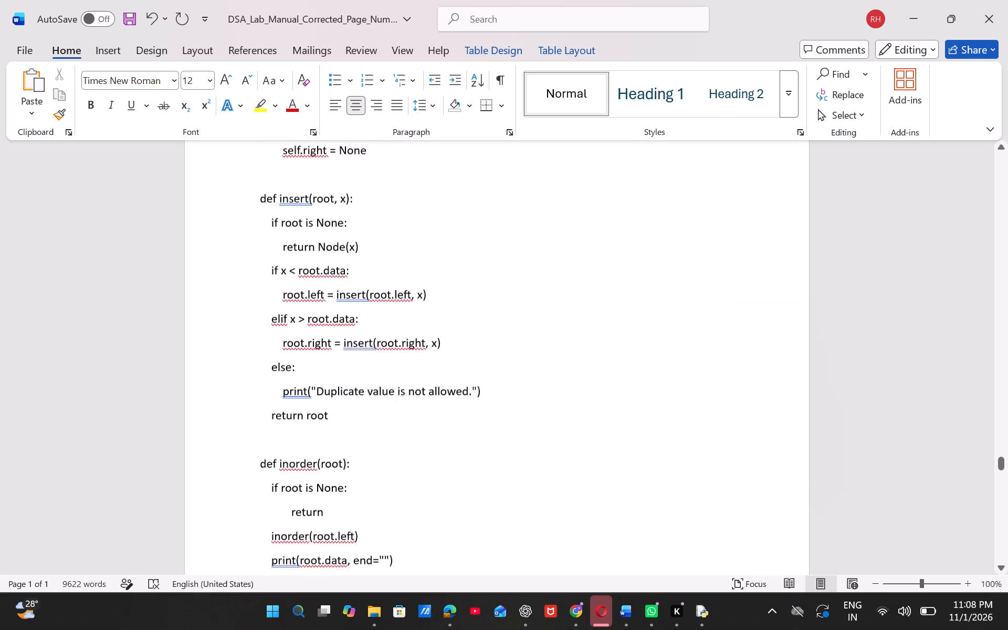
scroll(743, 171, down, 2)
scroll(679, 316, down, 6)
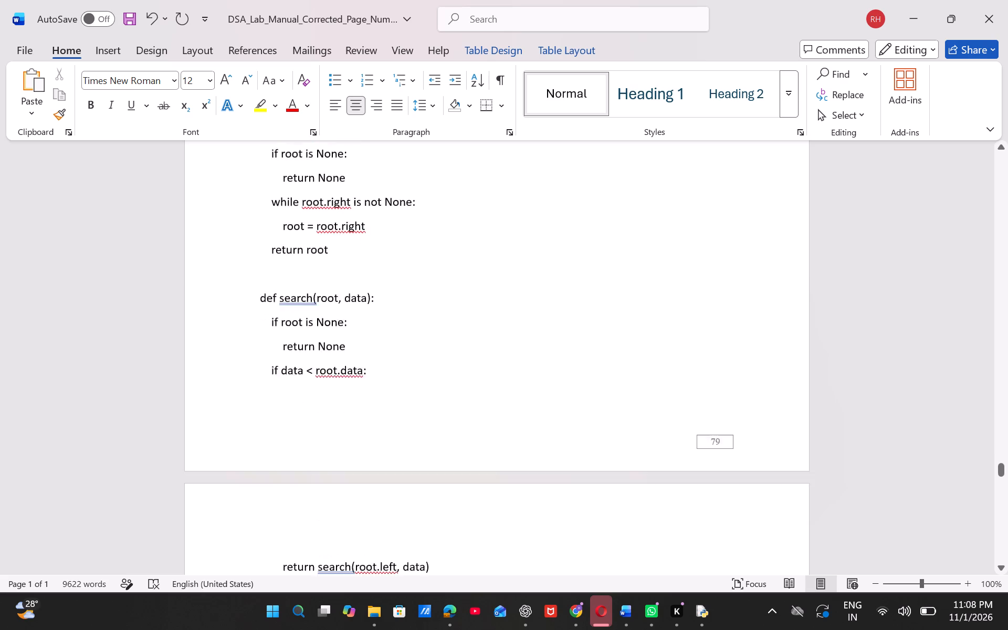
scroll(679, 316, down, 9)
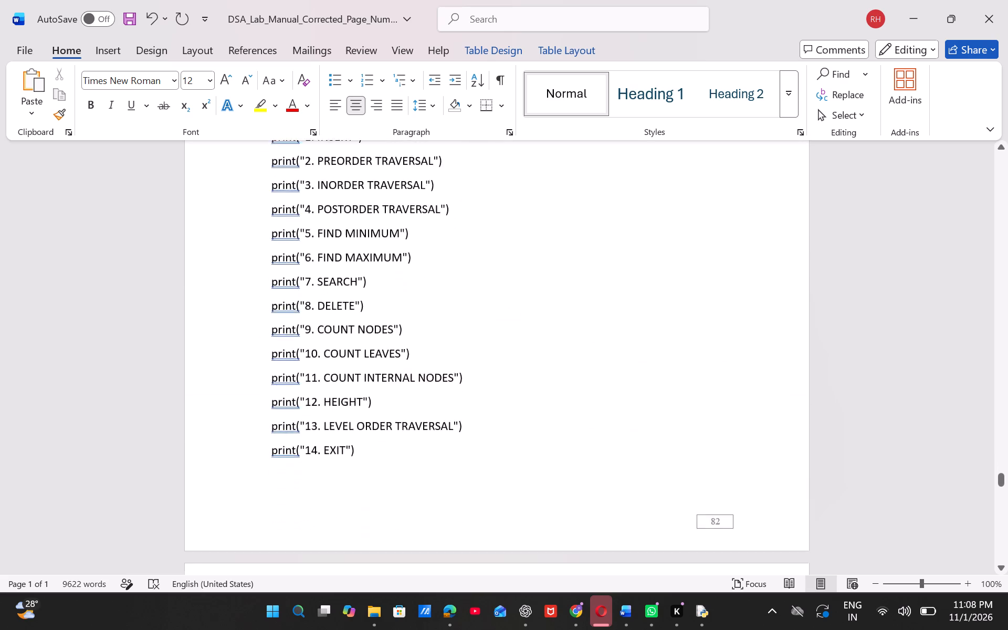
scroll(679, 316, down, 7)
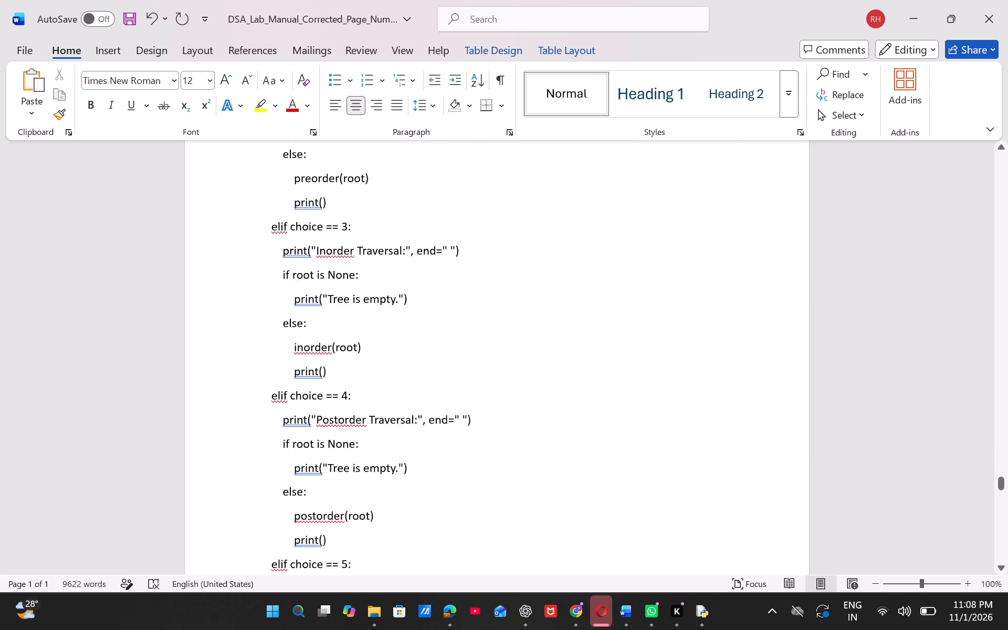
scroll(679, 316, down, 7)
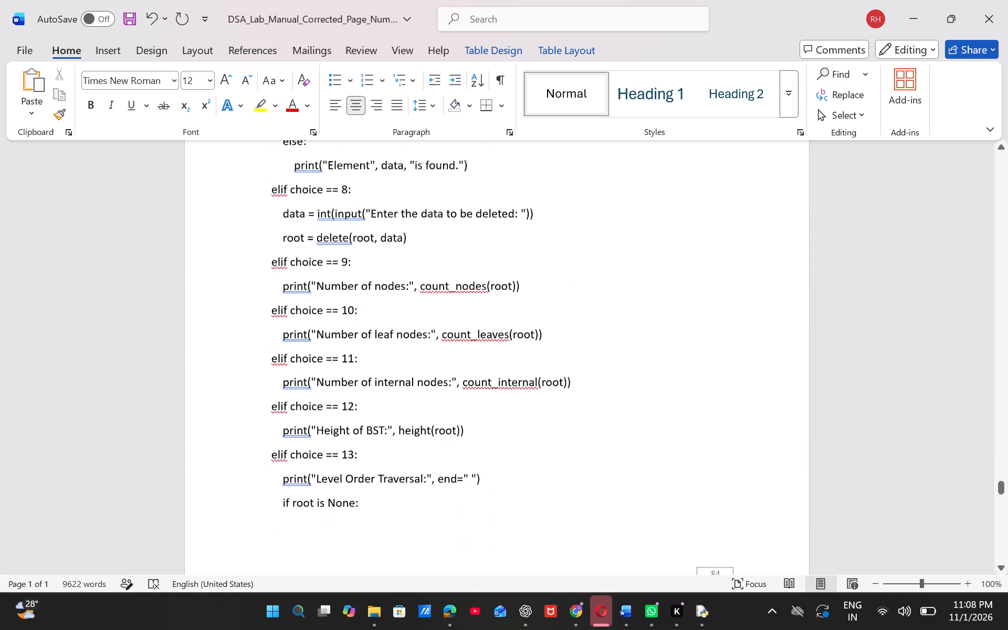
scroll(679, 316, down, 6)
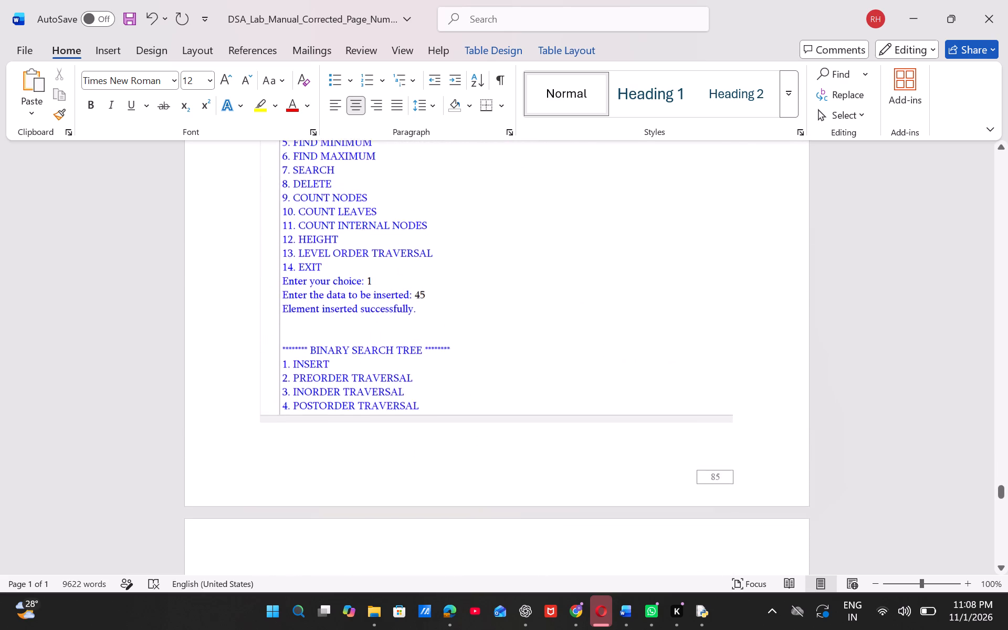
scroll(679, 316, down, 8)
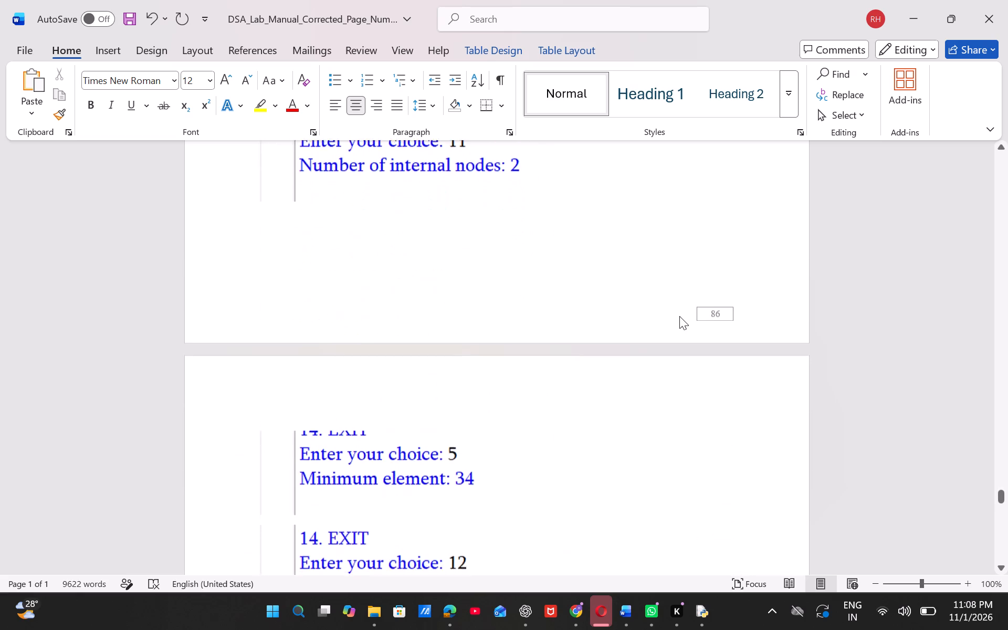
scroll(679, 316, down, 9)
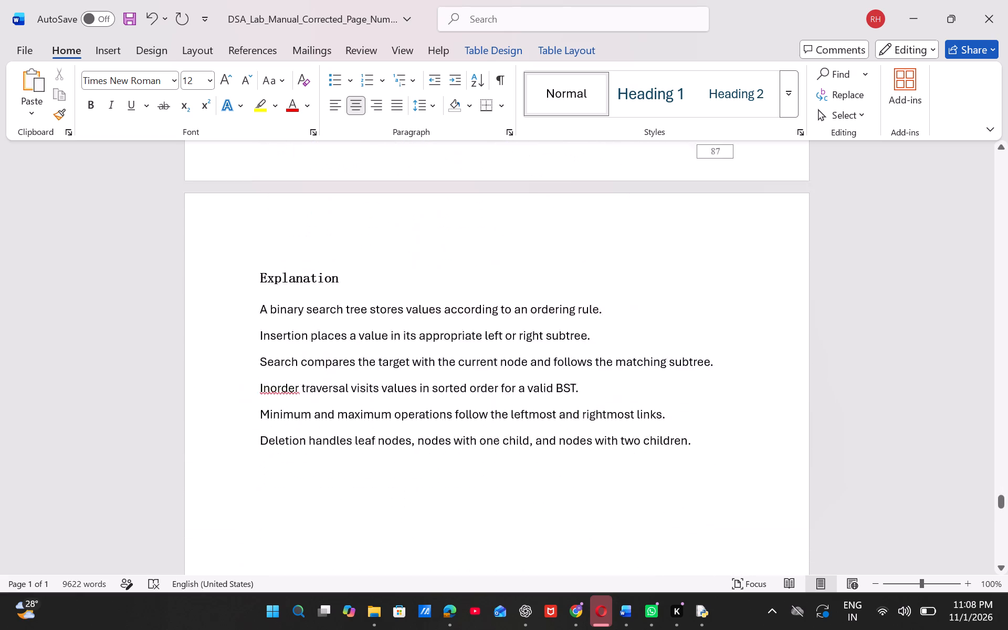
scroll(679, 316, down, 7)
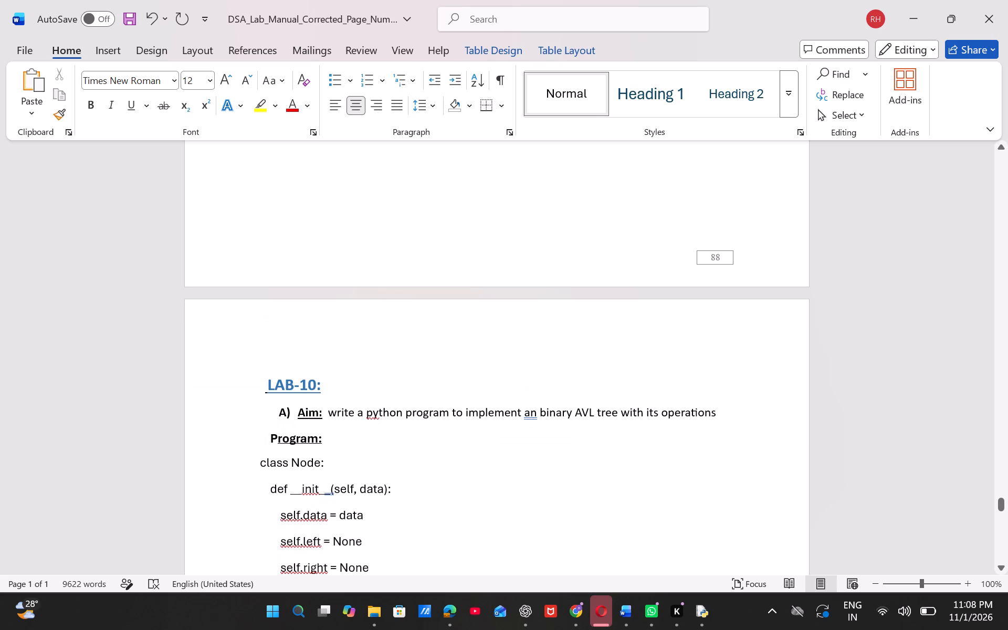
Check the printed page numbers through Lab-10's AVL tree program to where Lab-10 ends and Lab-11 begins.
scroll(679, 316, down, 7)
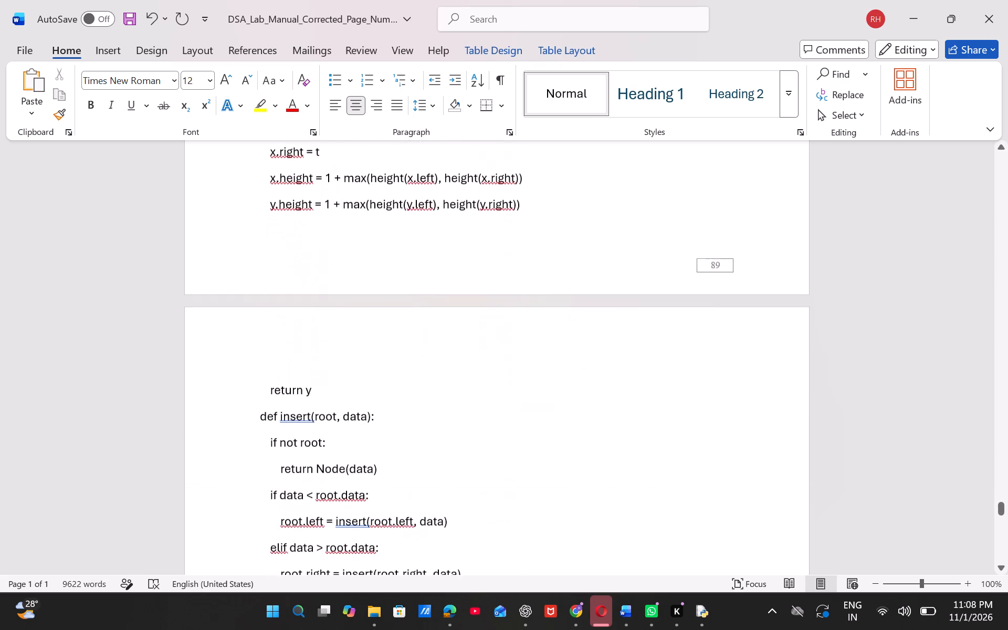
scroll(679, 316, down, 10)
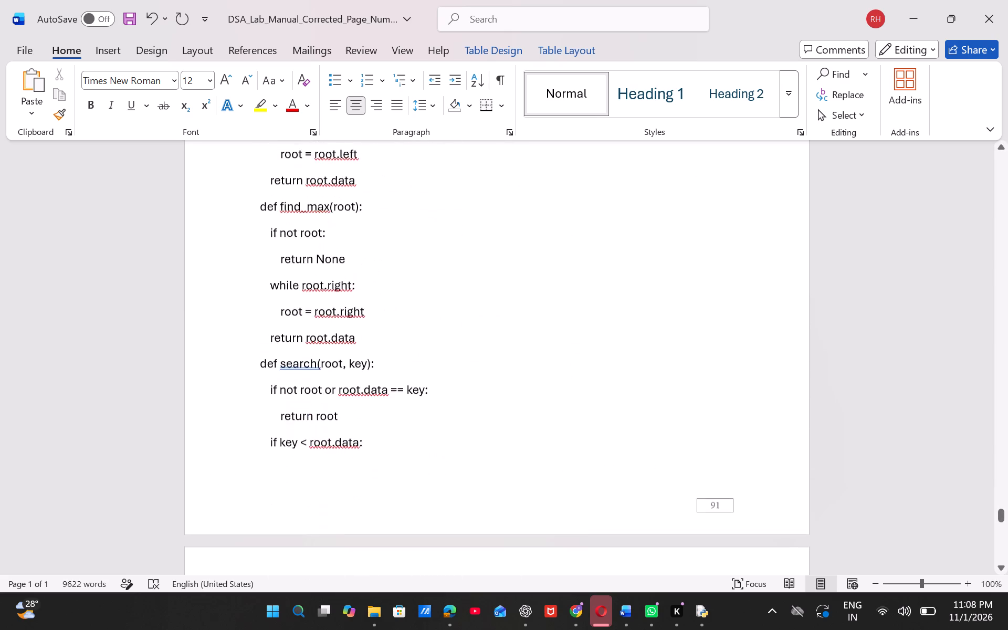
scroll(679, 316, down, 10)
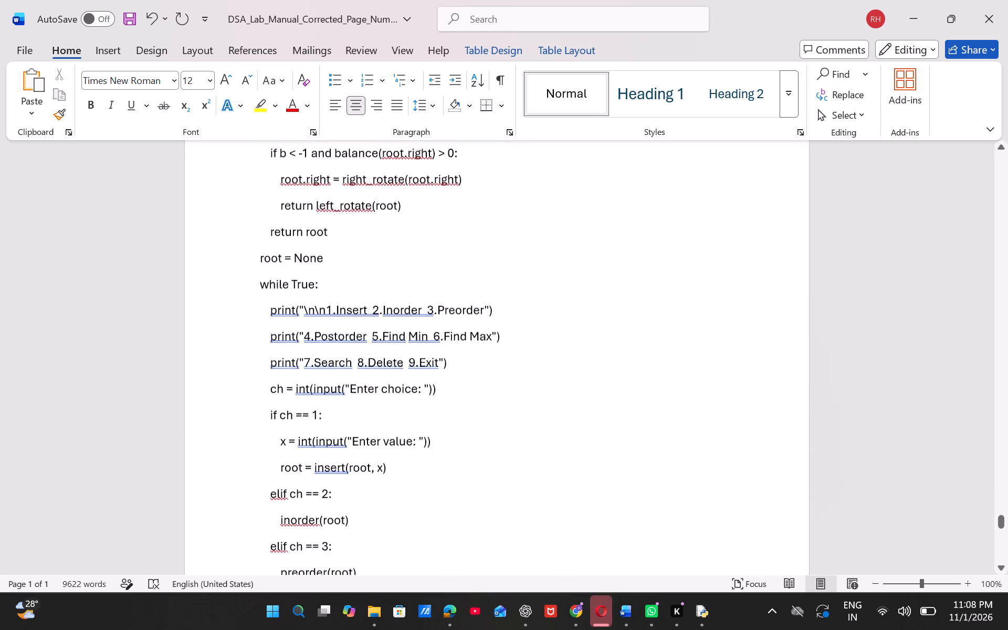
scroll(679, 316, down, 9)
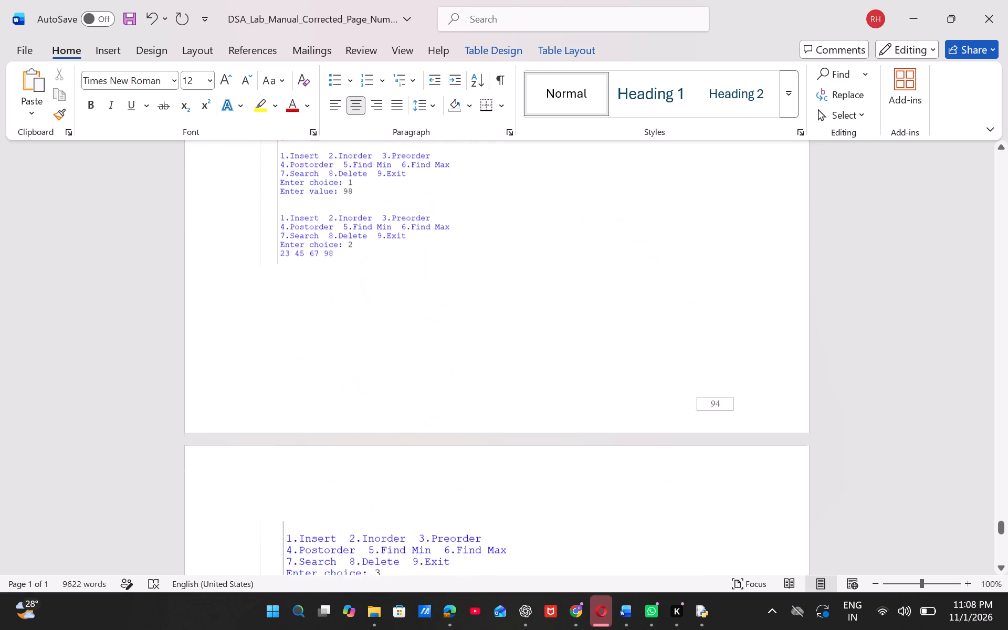
scroll(679, 316, down, 10)
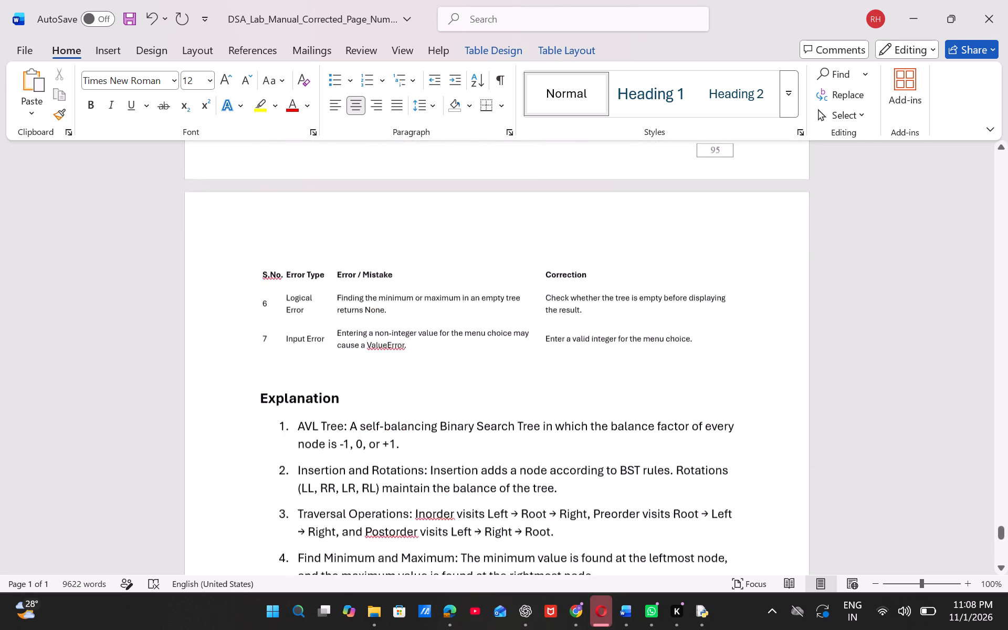
scroll(679, 316, down, 7)
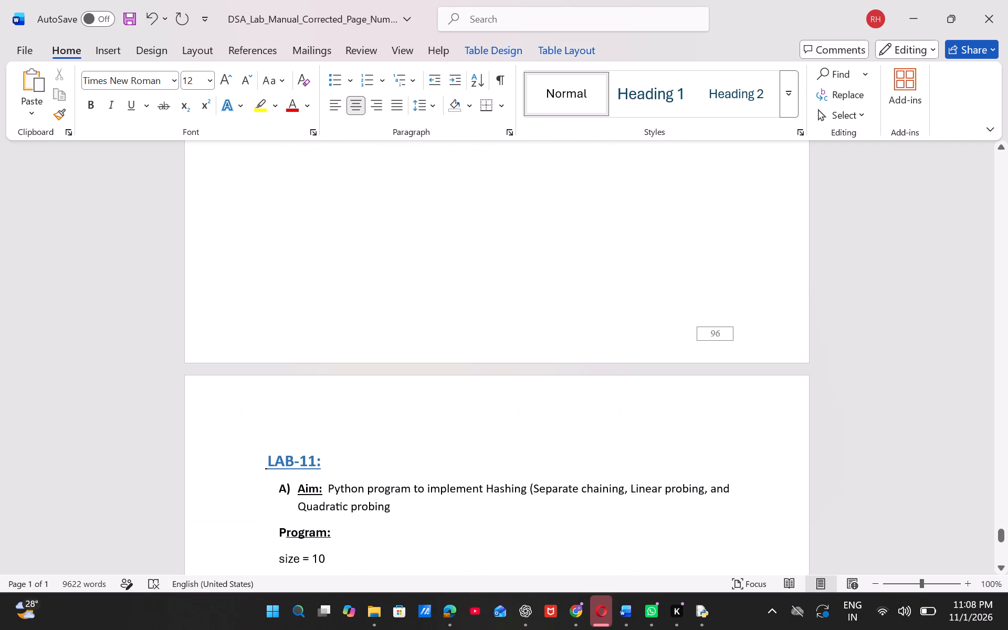
Check the printed page numbers through Lab-11's hashing program to the end of the document.
scroll(679, 316, down, 5)
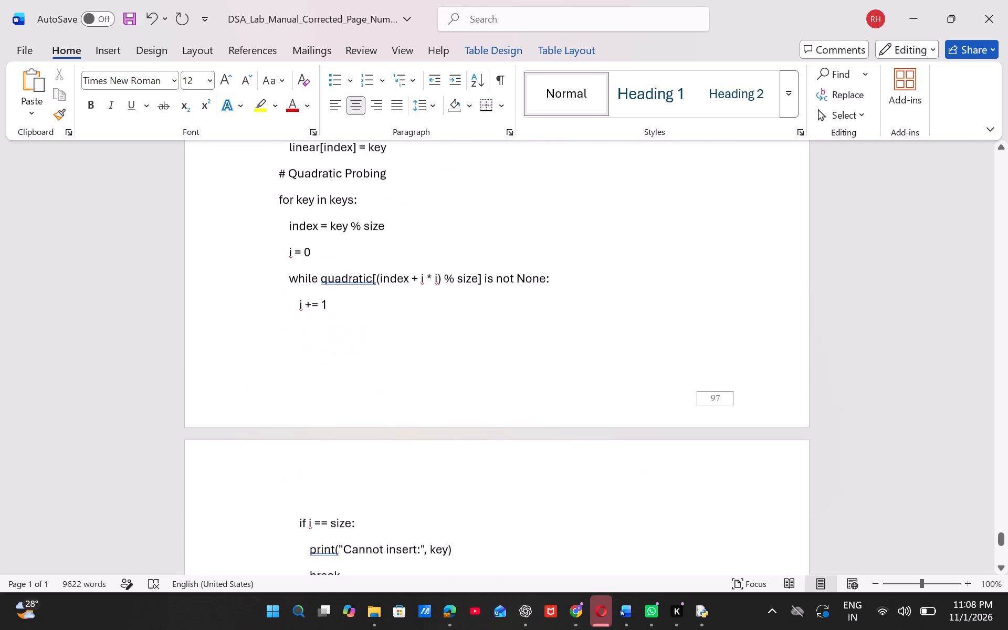
scroll(679, 316, down, 10)
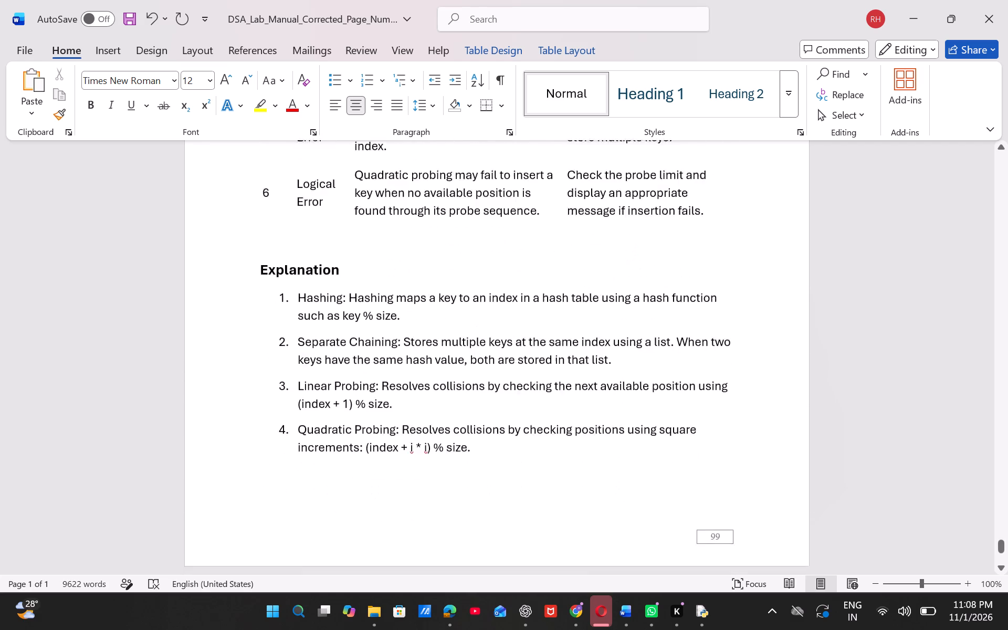
scroll(679, 316, down, 6)
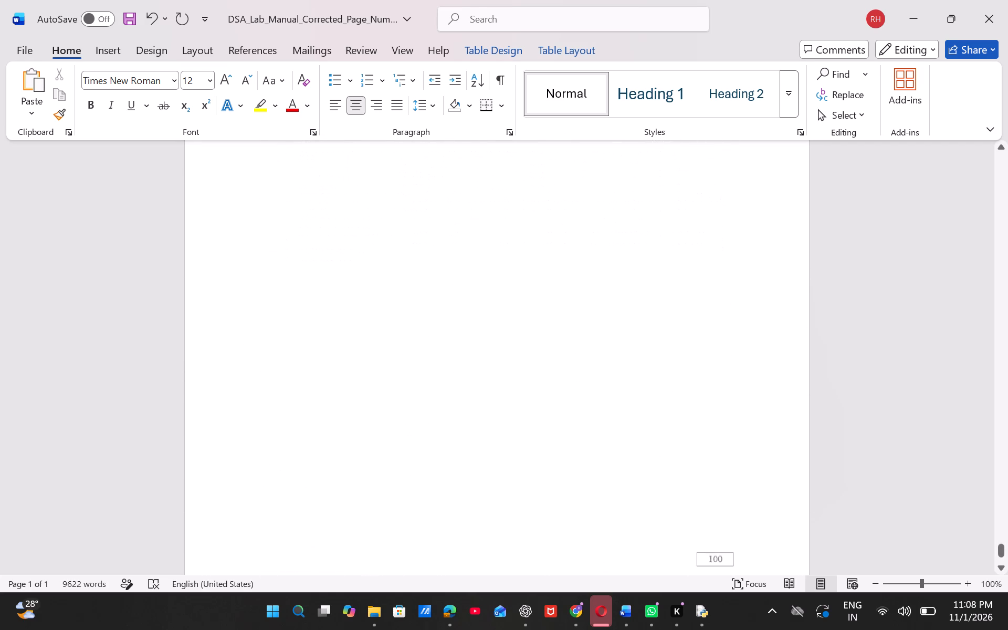
scroll(679, 316, down, 3)
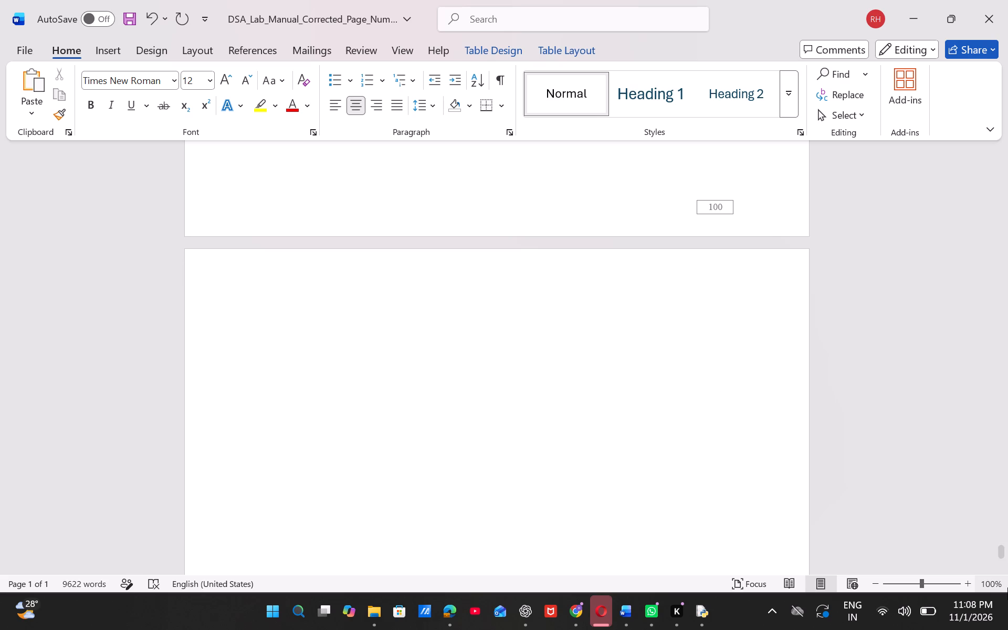
Set the page range for Week 2 (Searching) in the index table to 16–26.
drag(1002, 468, 1003, 348)
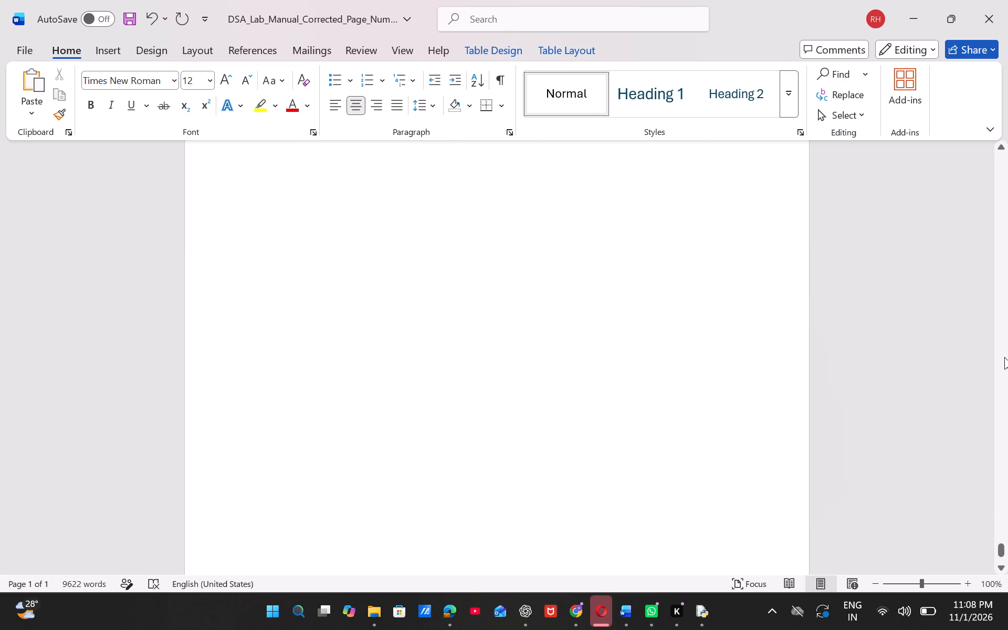
click(1004, 357)
drag(1002, 544, 949, 36)
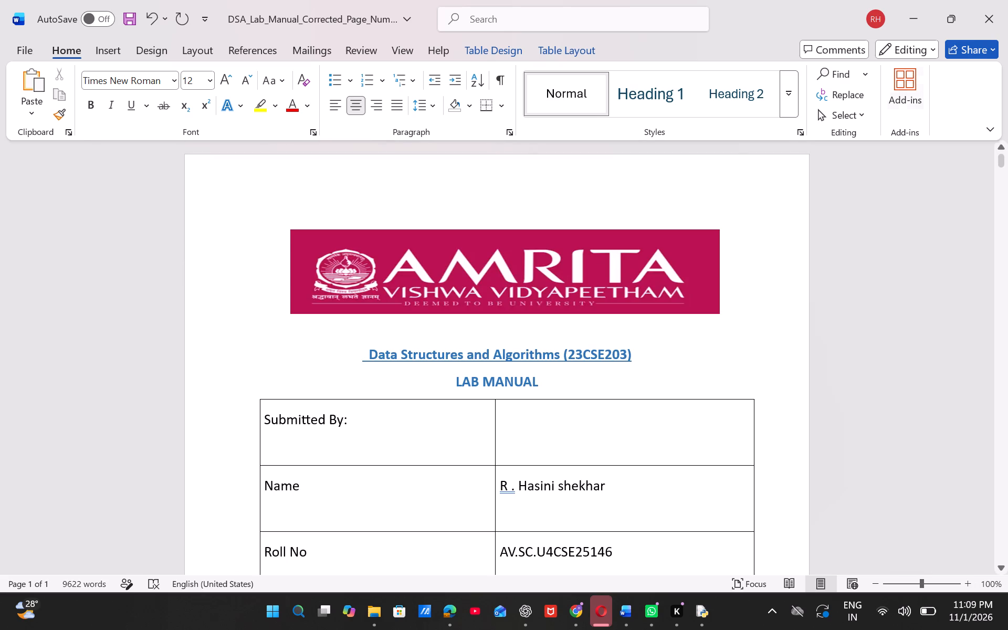
scroll(692, 430, down, 10)
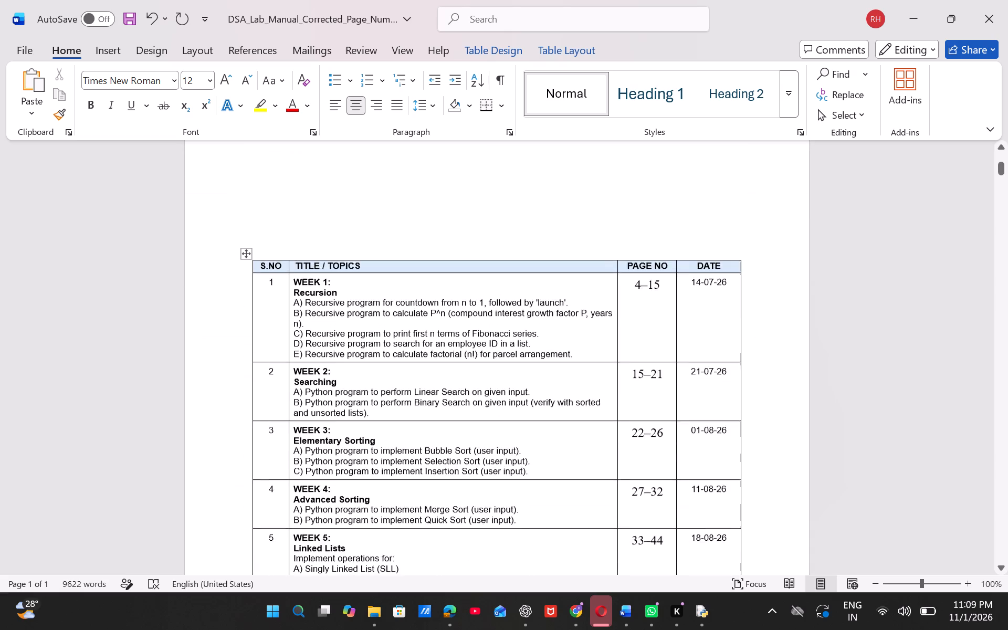
scroll(692, 430, down, 1)
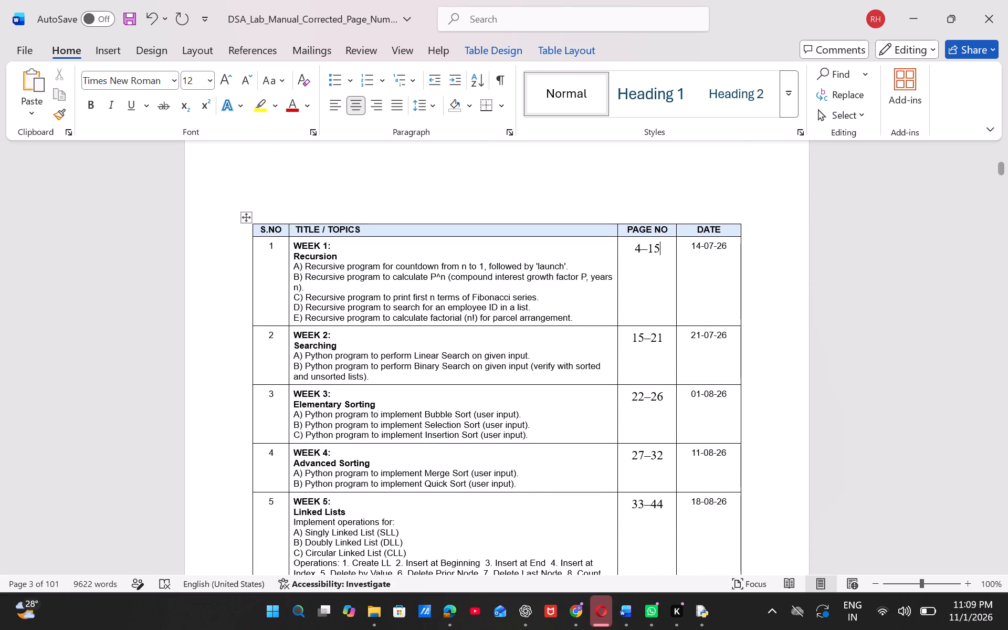
click(644, 342)
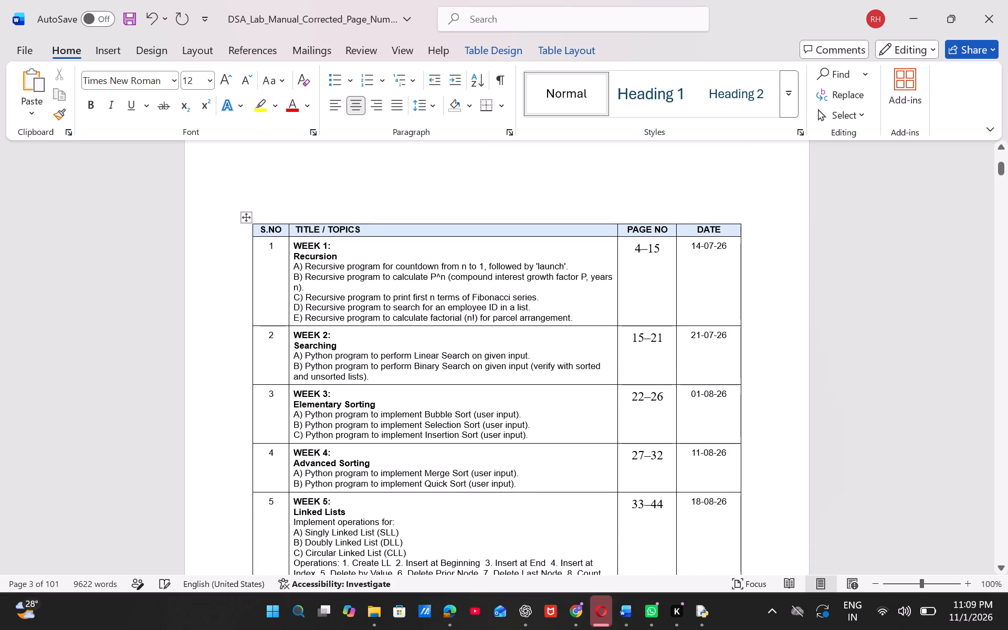
key(BackSpace)
key(6)
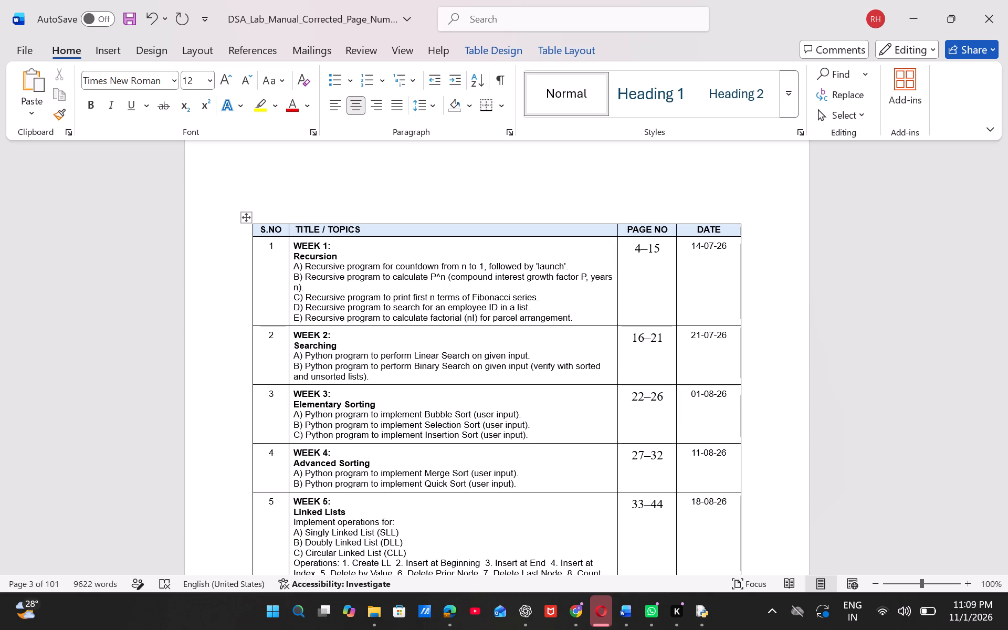
key(Right)
key(Right)
key(Right)
key(BackSpace)
key(6)
Set the page range for Week 3 (Elementary Sorting) in the index table to 27–31.
key(Down)
key(Left)
key(Left)
key(Left)
key(BackSpace)
key(7)
key(Right)
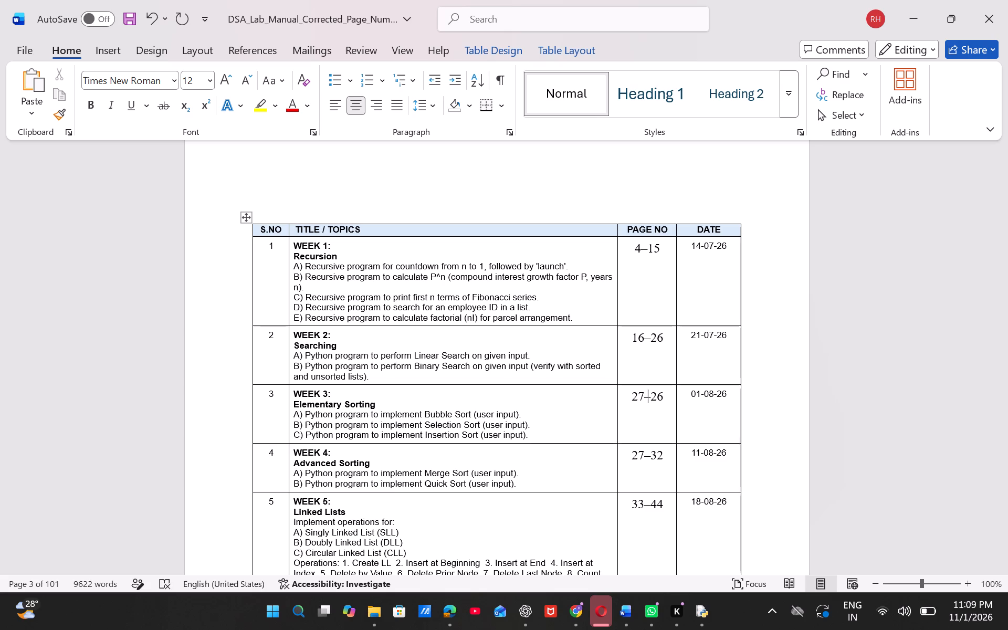
key(Right)
key(Right)
key(BackSpace)
key(BackSpace)
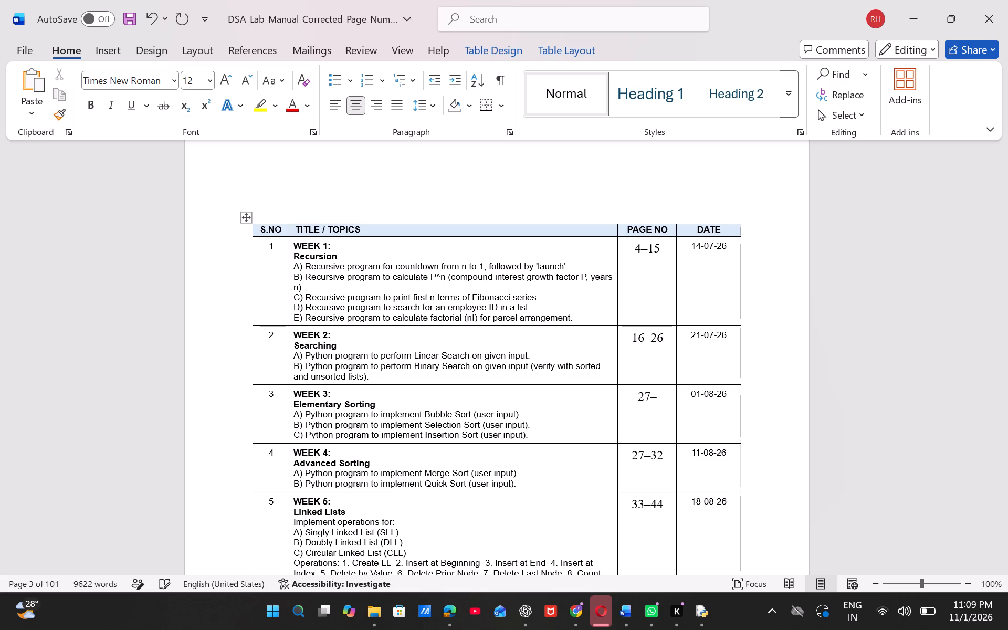
text(31)
Set the page range for Week 4 (Advanced Sorting) in the index table to 32–44.
key(Down)
key(Left)
key(Left)
key(Left)
key(BackSpace)
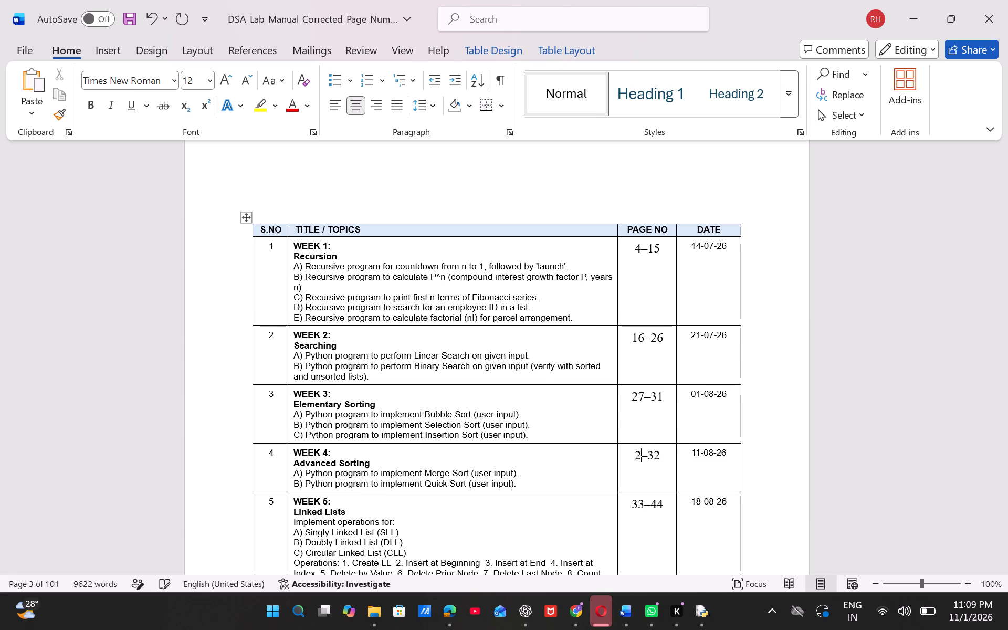
key(BackSpace)
text(32)
key(Right)
key(Right)
key(Right)
key(BackSpace)
key(BackSpace)
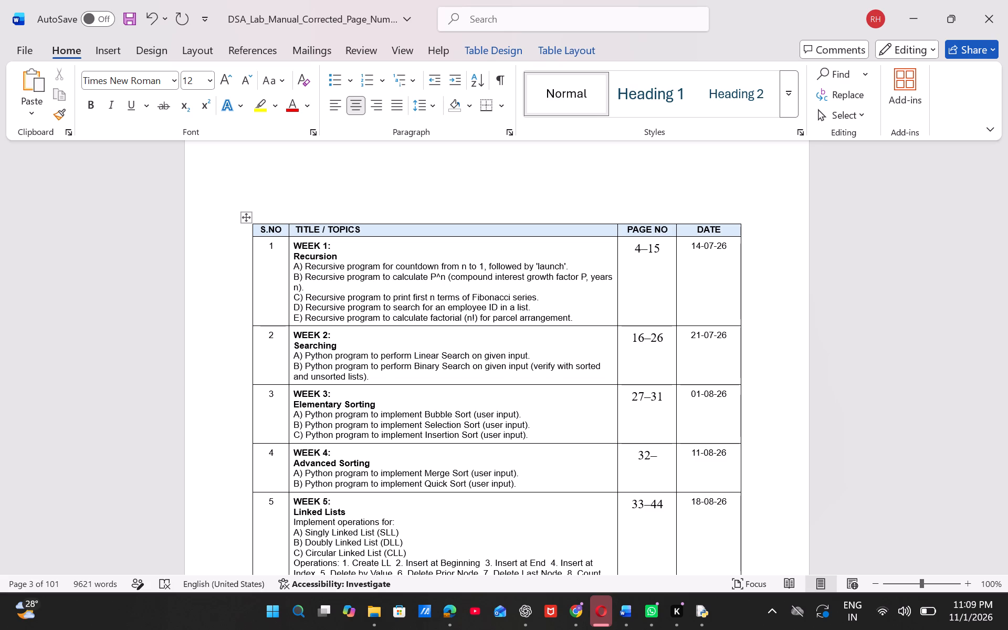
text(44)
Recheck the printed page numbers from the Lab-1 recursion programs through the sorting and linked-list programs to the linked-list stack program.
scroll(803, 418, down, 3)
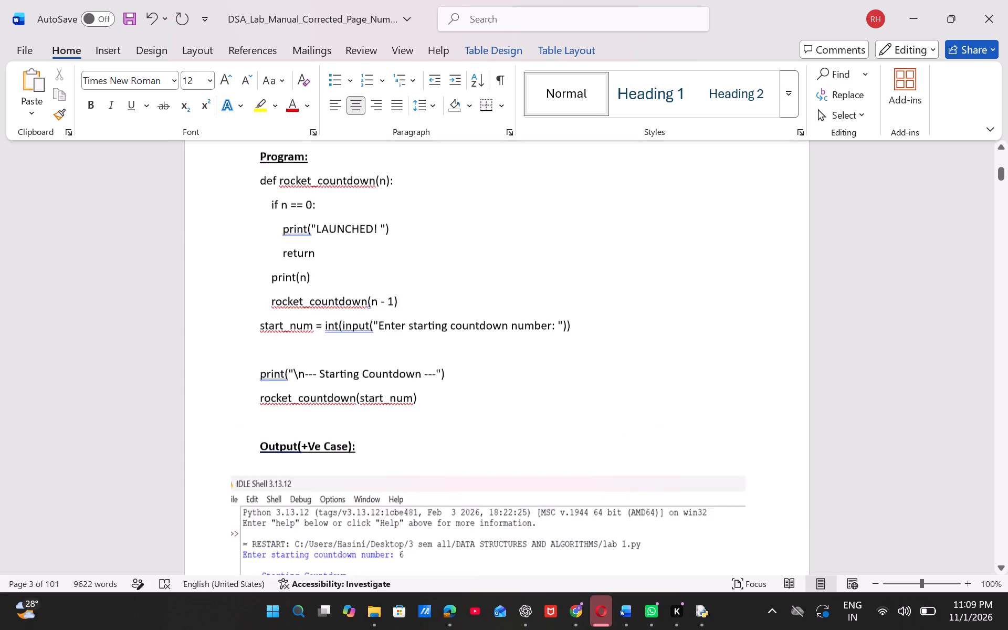
scroll(803, 418, down, 15)
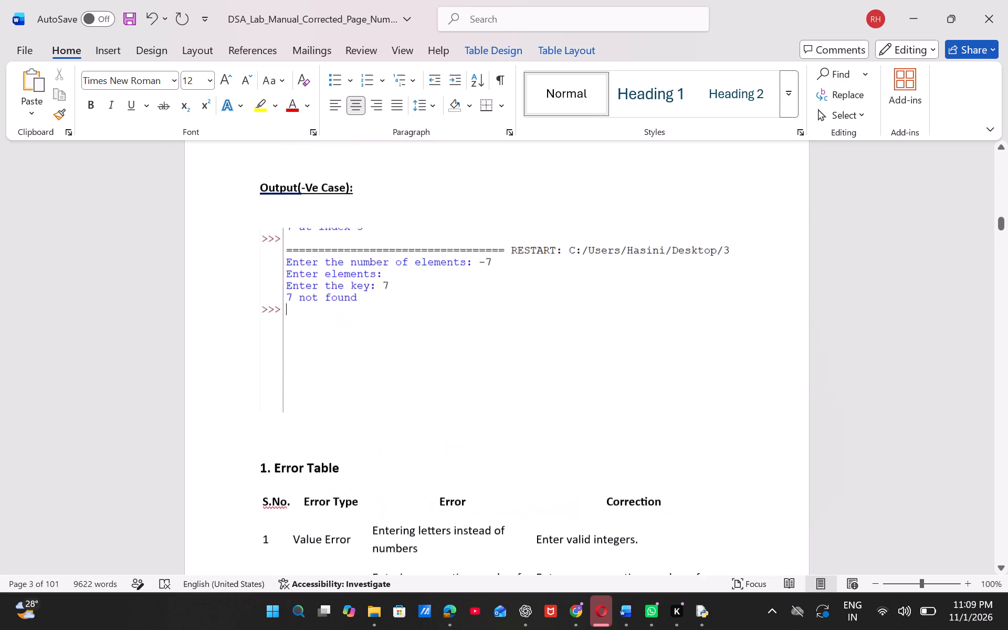
scroll(803, 418, down, 15)
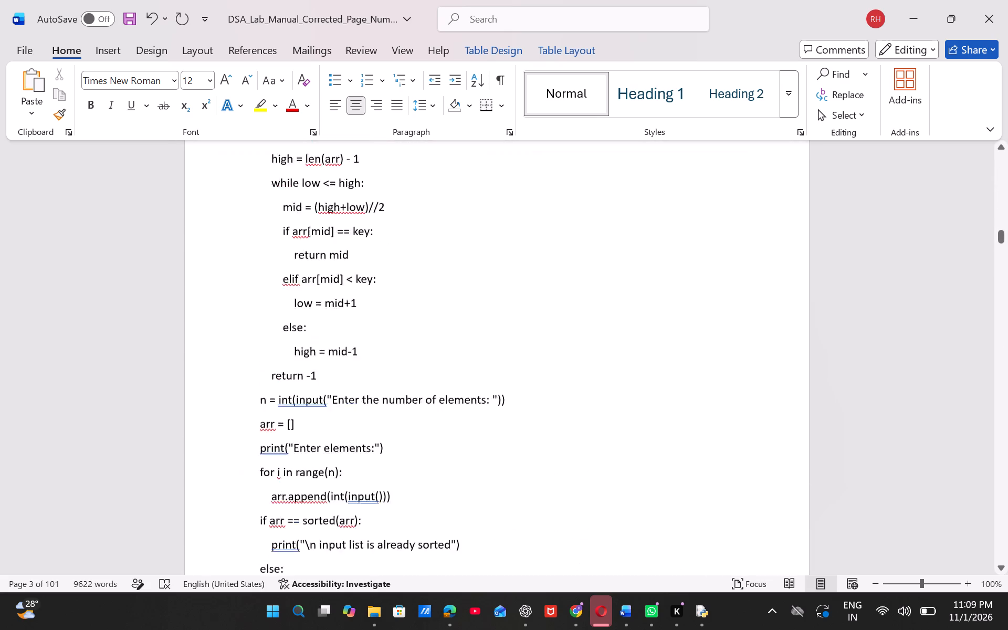
scroll(803, 418, down, 17)
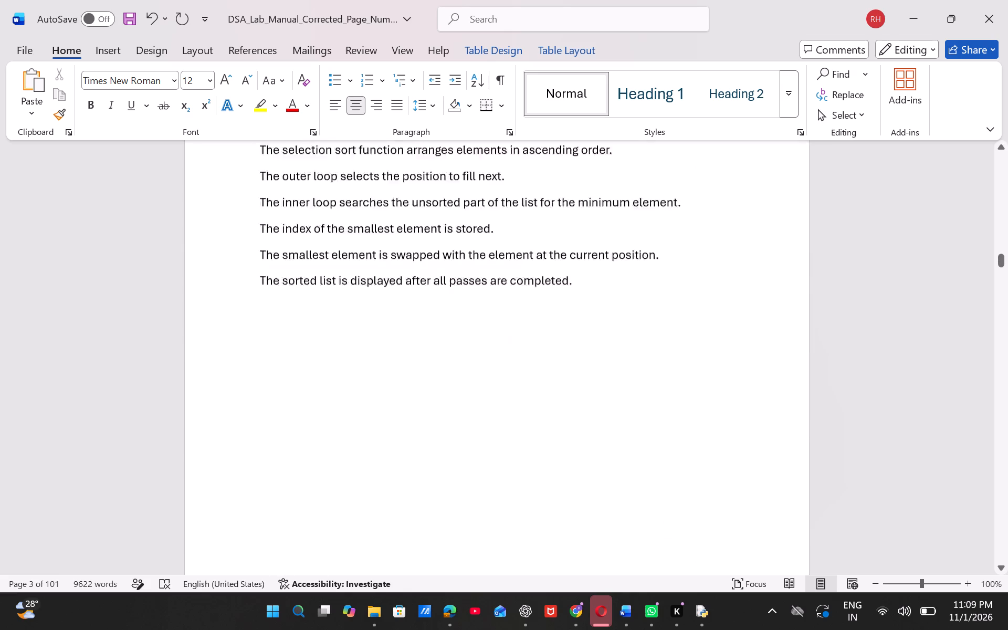
scroll(803, 418, down, 20)
scroll(803, 418, down, 8)
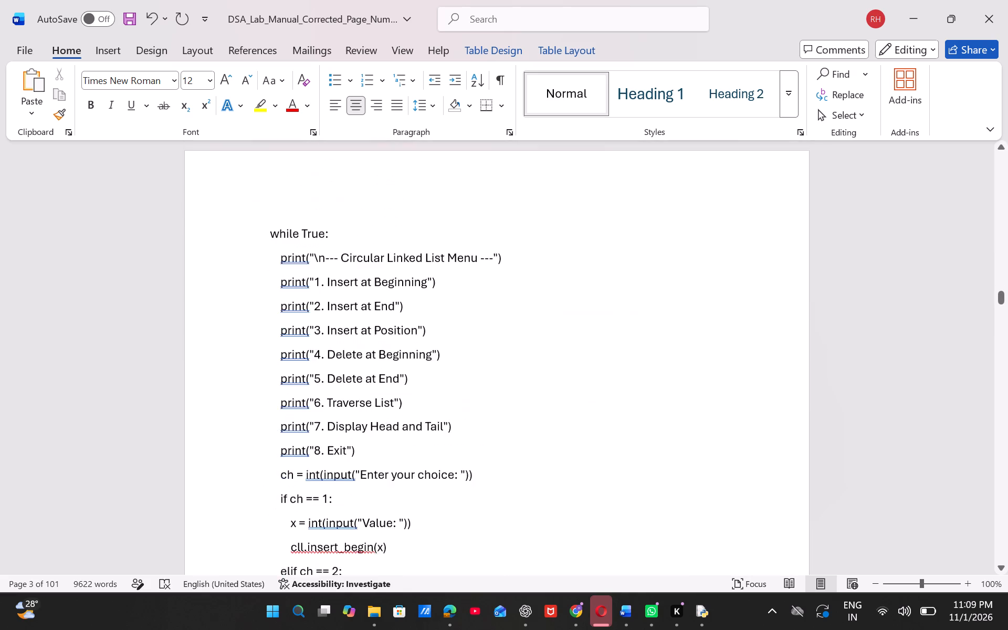
scroll(803, 418, down, 20)
scroll(803, 418, down, 3)
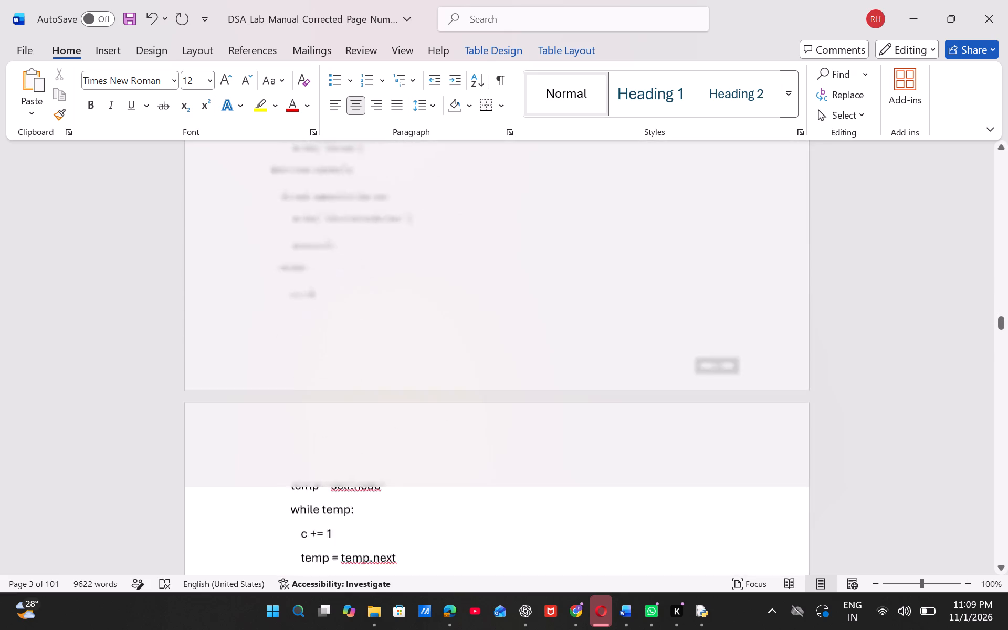
scroll(849, 362, down, 3)
scroll(849, 362, up, 1)
scroll(849, 362, down, 1)
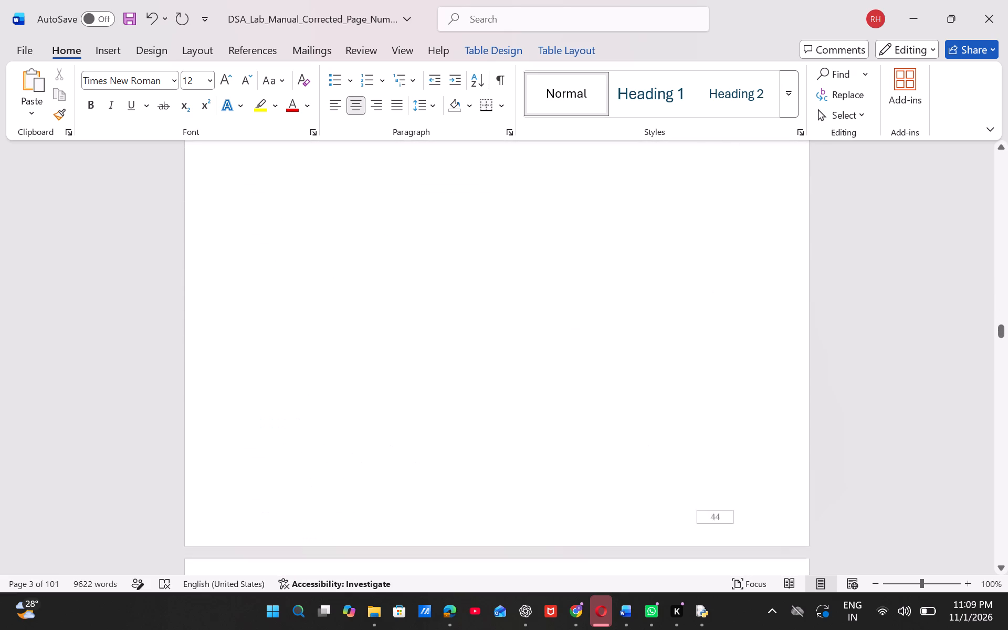
scroll(849, 362, down, 5)
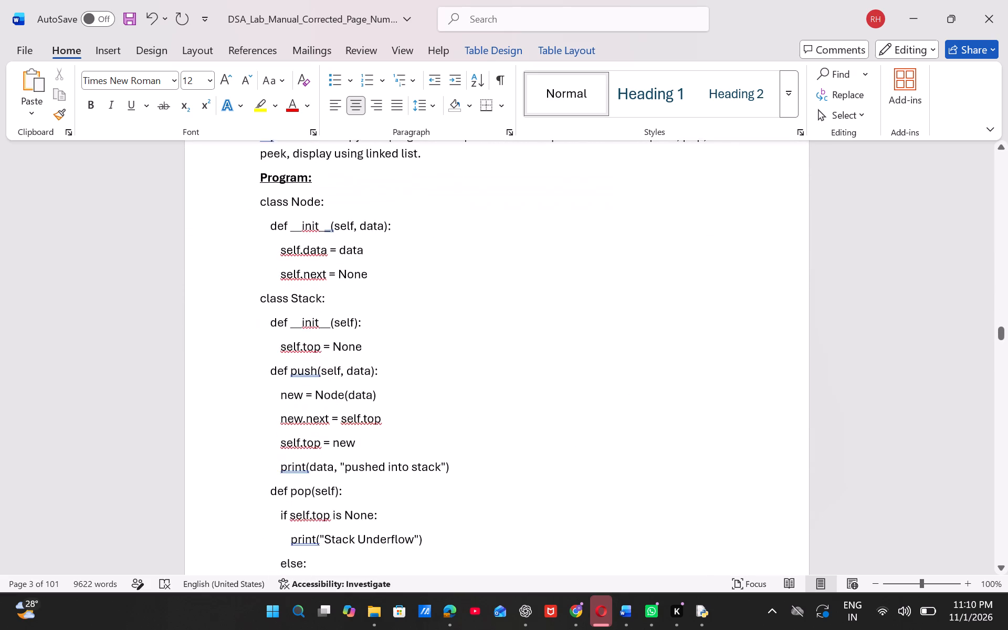
scroll(848, 367, down, 1)
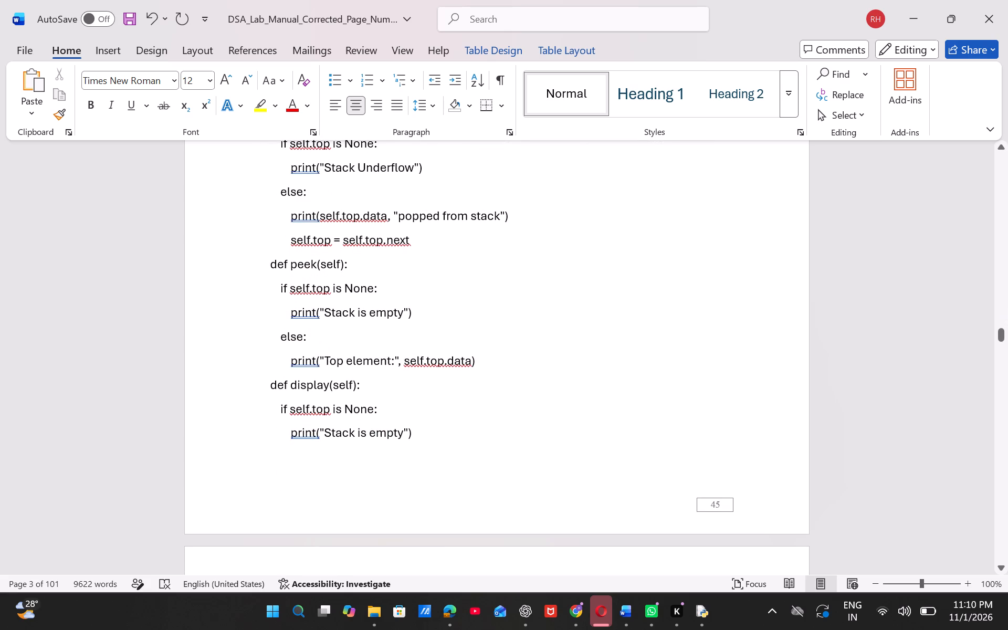
Return to the index table and remove the end page from the Week 3 (Elementary Sorting) page range.
drag(1001, 328, 1007, 82)
scroll(709, 410, down, 3)
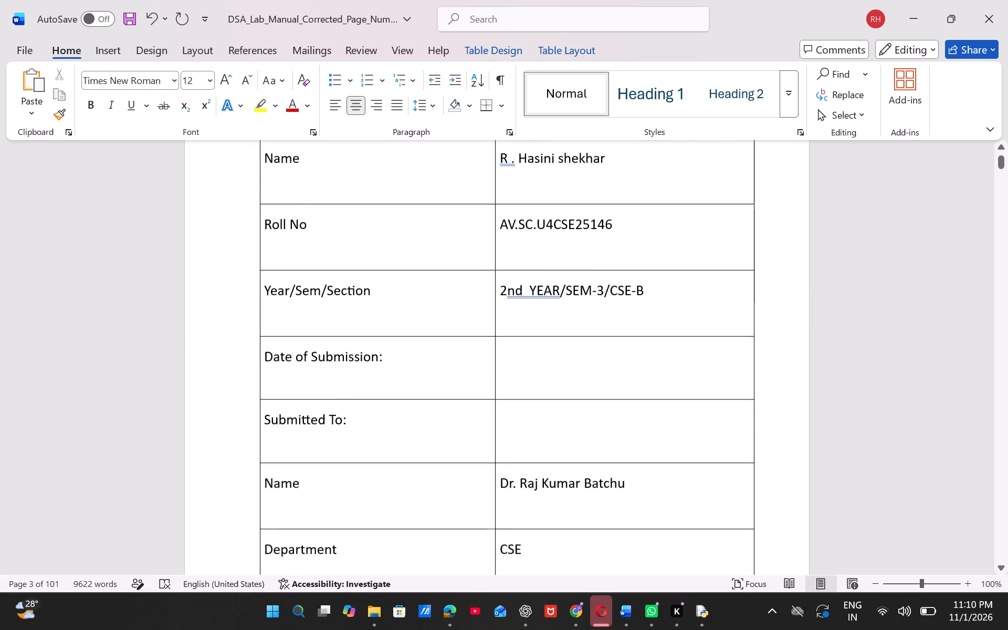
scroll(709, 410, down, 10)
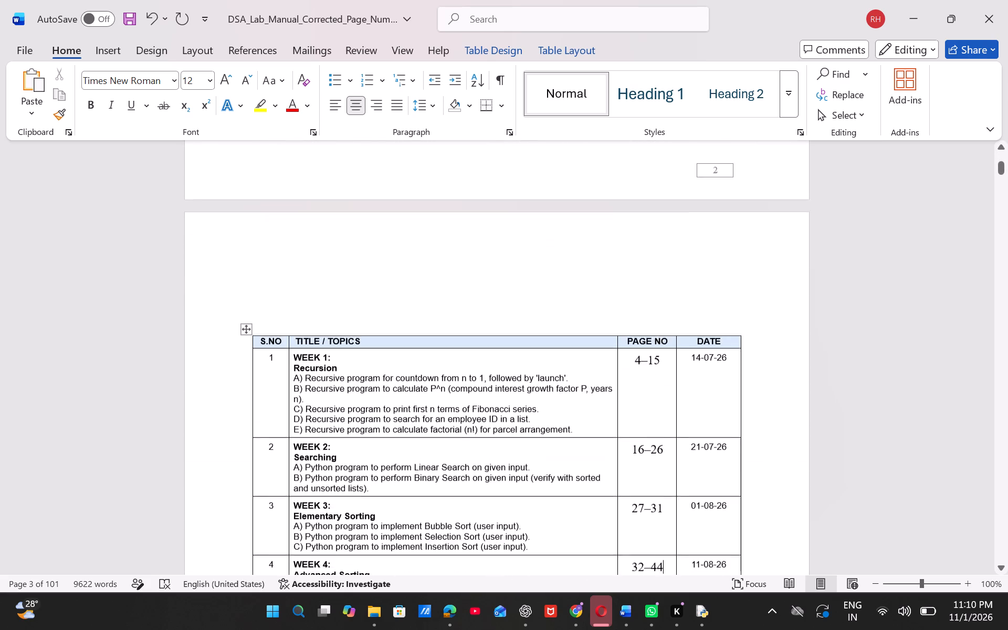
scroll(709, 410, down, 3)
scroll(659, 438, down, 1)
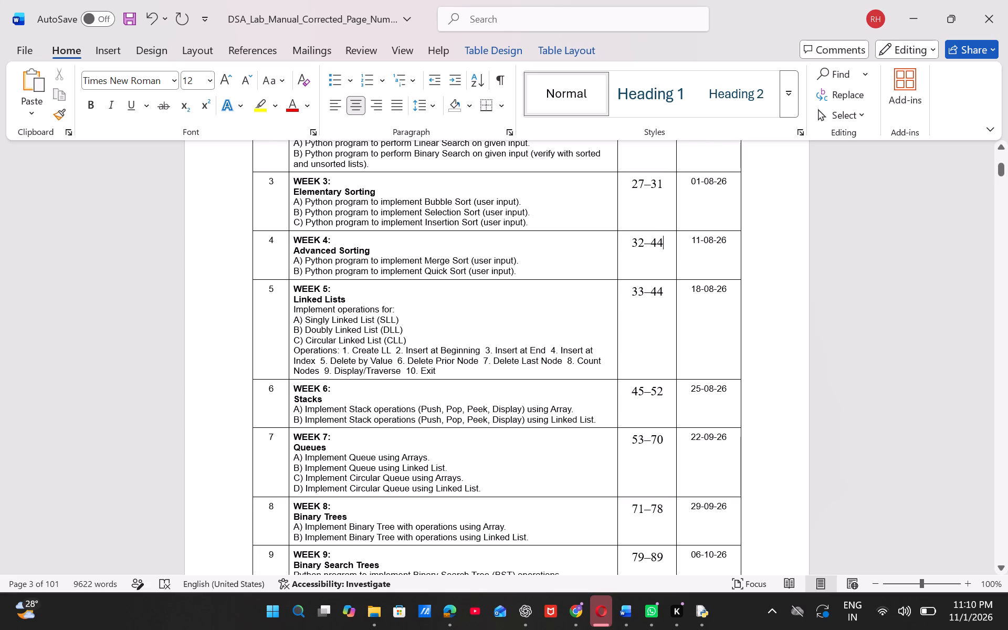
scroll(659, 369, up, 3)
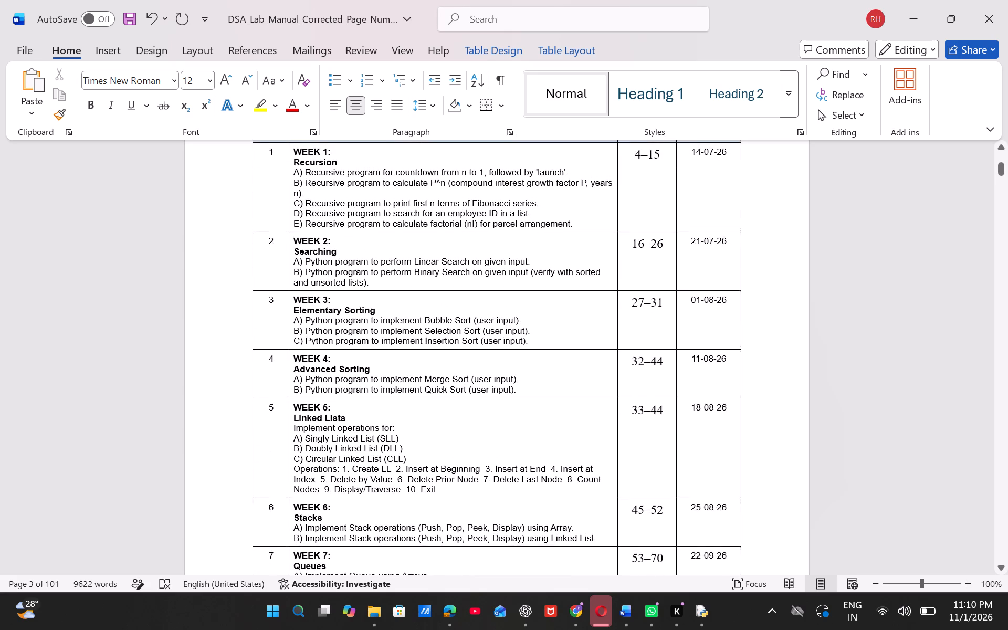
scroll(659, 369, up, 1)
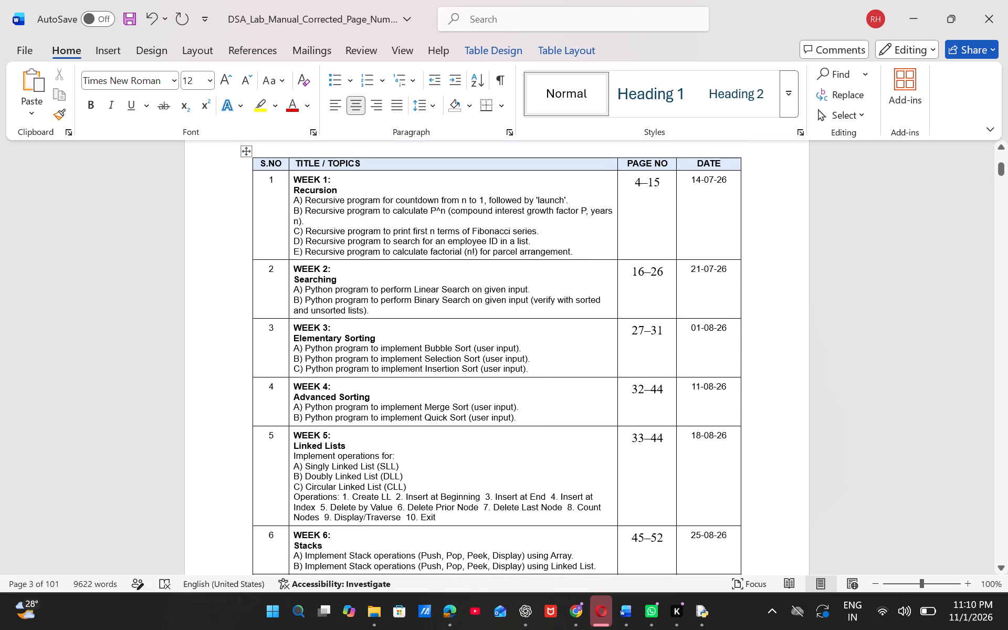
click(666, 330)
key(BackSpace)
key(BackSpace)
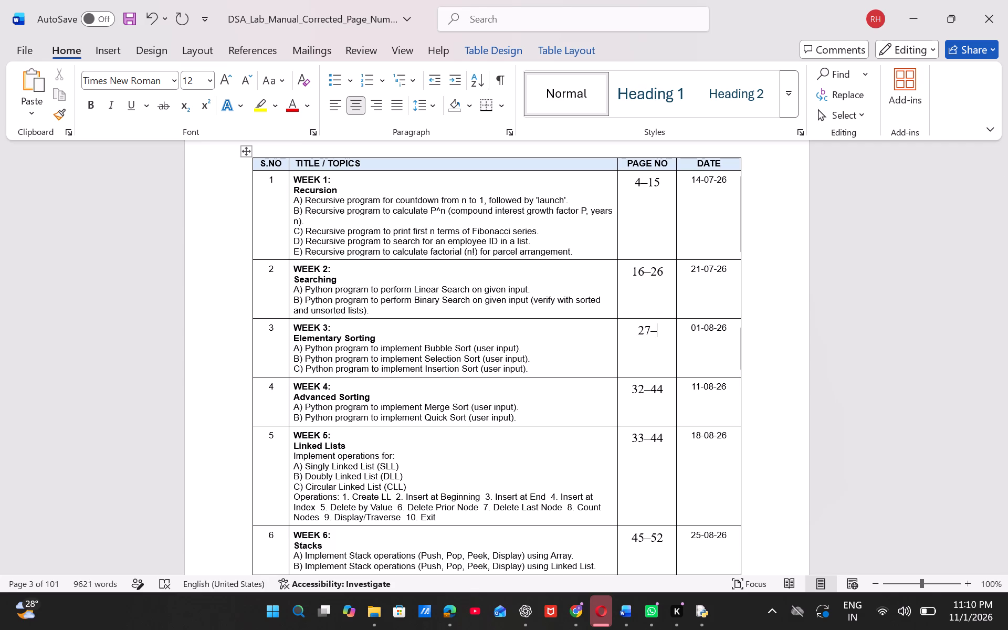
Set the page range for Week 2 (Searching) in the index table to 16–21.
key(Up)
key(Right)
key(BackSpace)
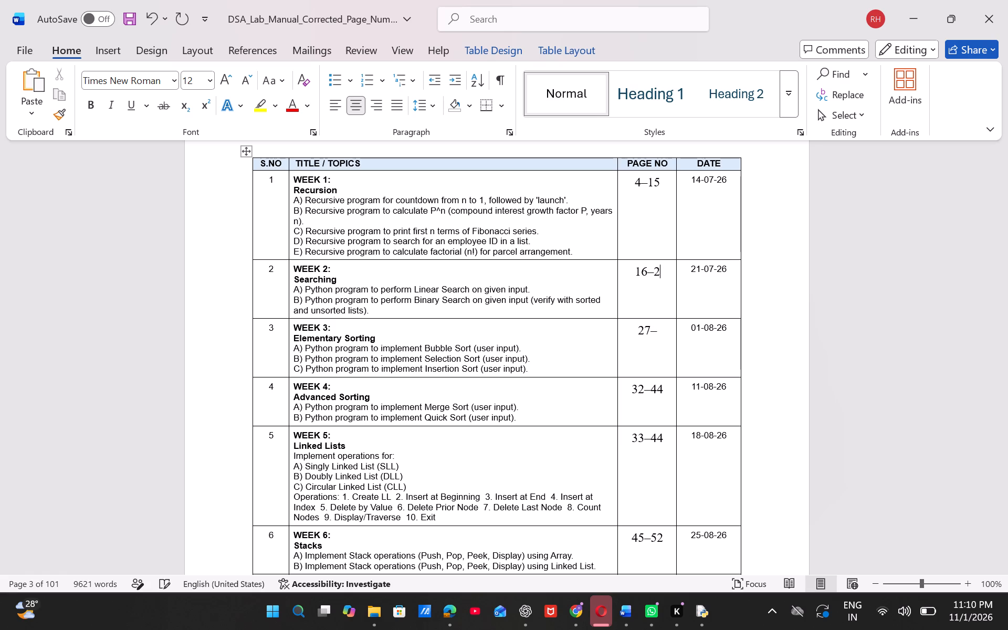
key(1)
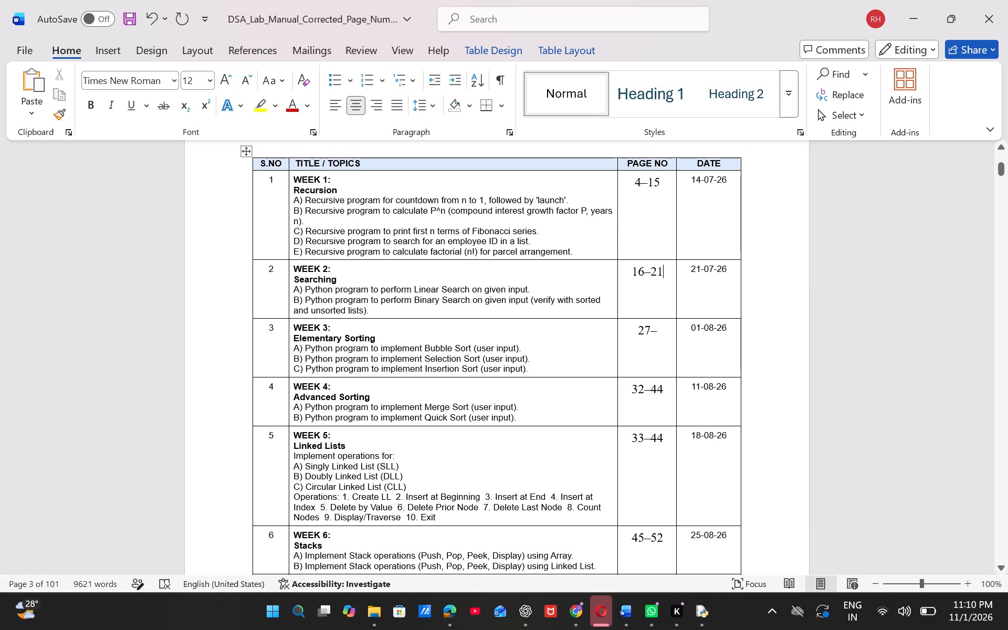
Set the page range for Week 3 (Elementary Sorting) in the index table to 22–26.
click(652, 331)
key(BackSpace)
key(2)
key(Right)
key(2)
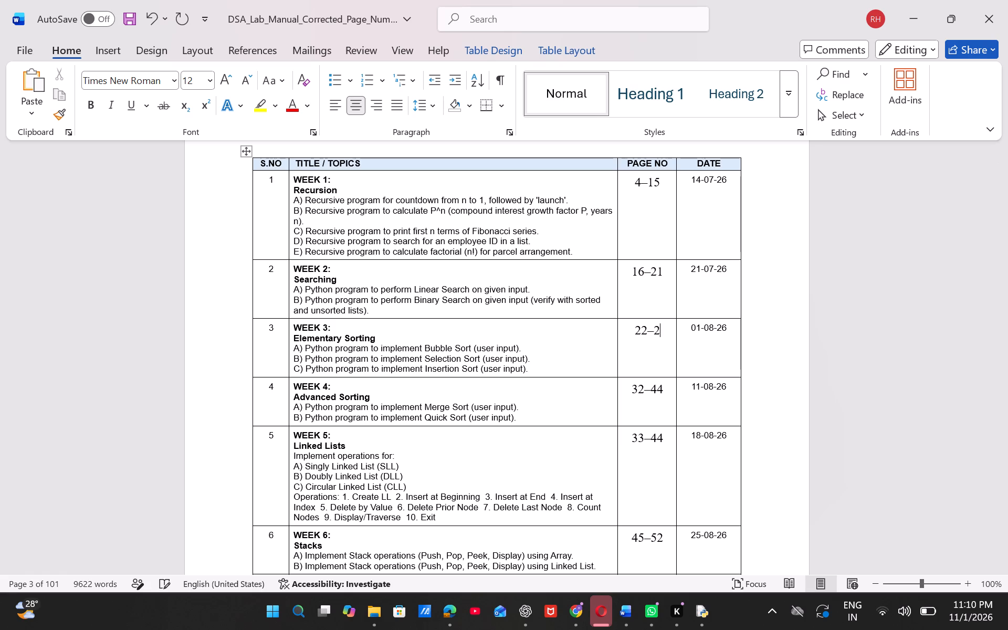
key(6)
Set the page range for Week 4 (Advanced Sorting) in the index table to 27–31.
key(Down)
key(Left)
key(Left)
key(Left)
key(Left)
key(Right)
key(BackSpace)
key(BackSpace)
text(27)
key(Right)
key(Right)
key(Right)
key(BackSpace)
key(BackSpace)
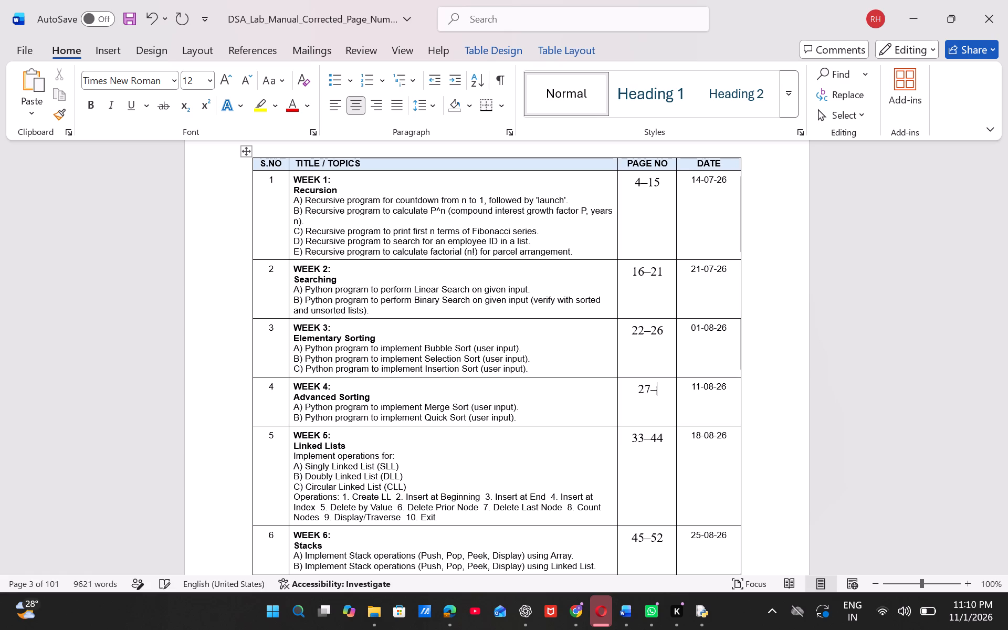
text(31)
Set the page range for Week 5 (Linked Lists) in the index table to 32–44.
key(Down)
scroll(646, 334, down, 1)
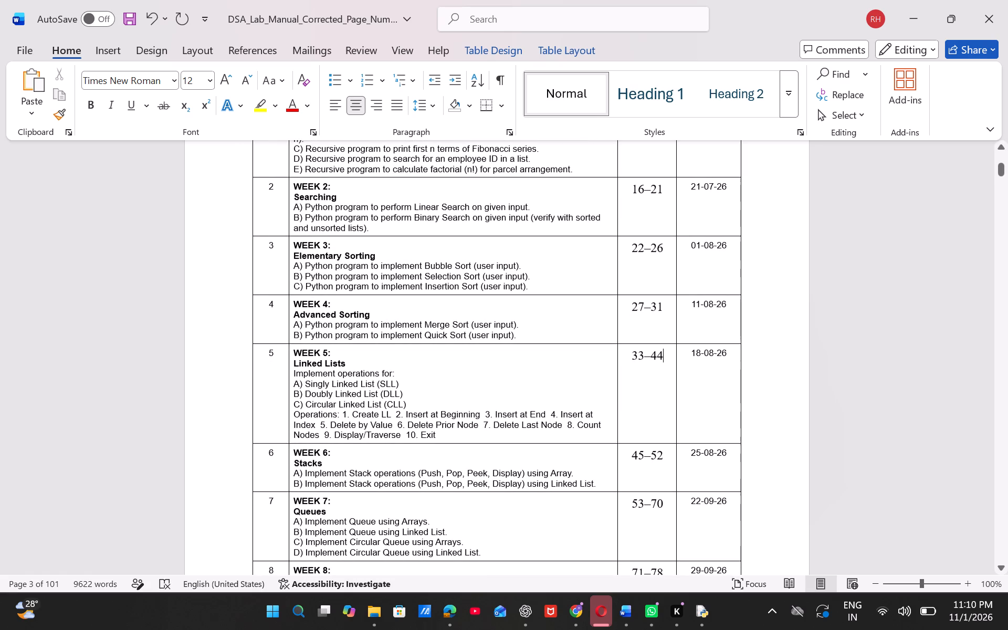
key(Left)
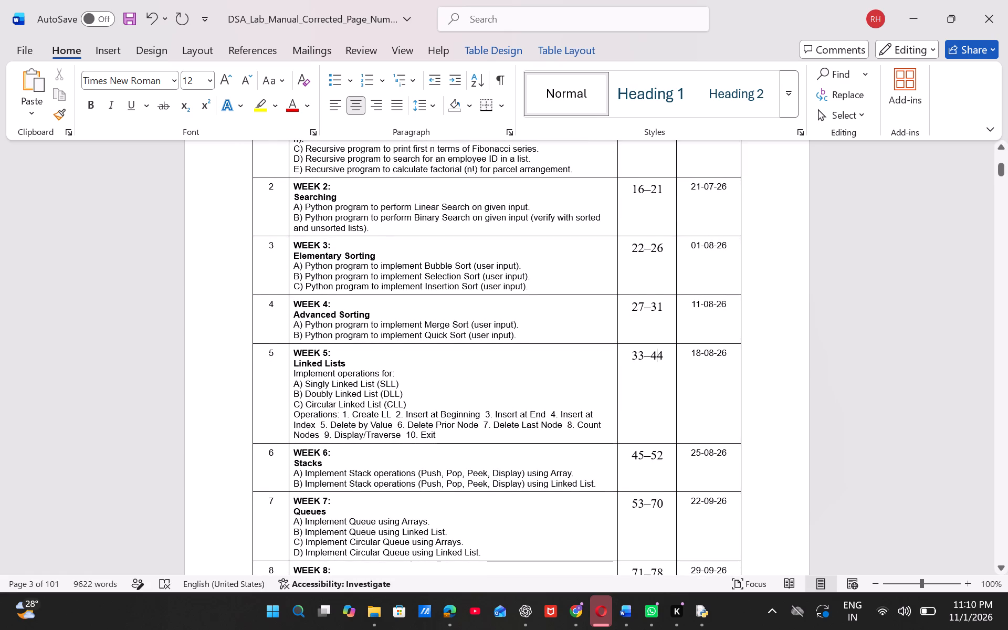
key(Left)
key(Left)
key(BackSpace)
key(2)
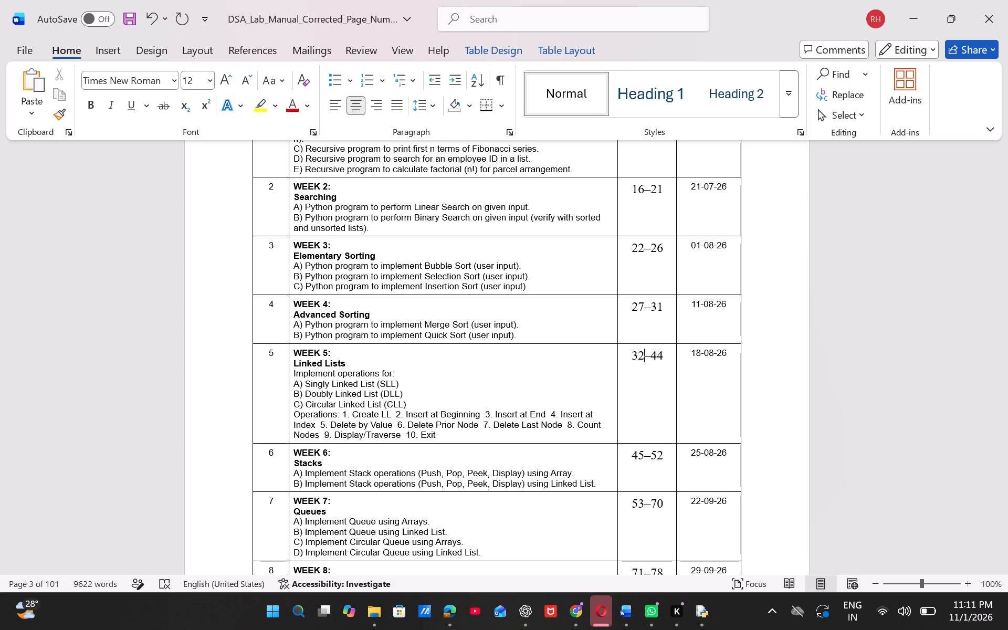
Set the page range for Week 7 (Queues) in the index table to 53–69.
key(Down)
ctrl+scroll(646, 334, up, 1)
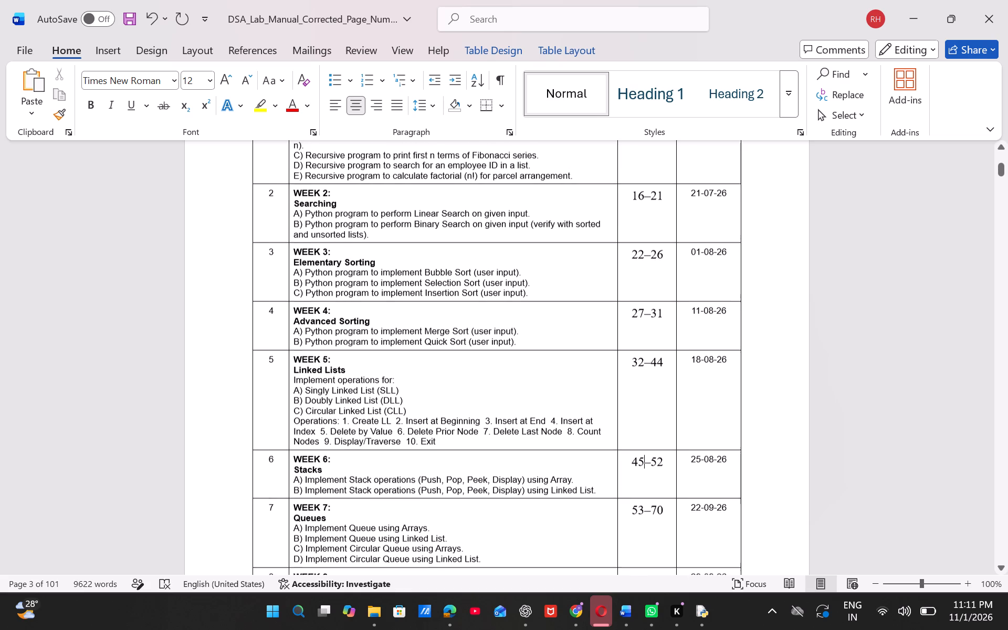
scroll(670, 449, down, 1)
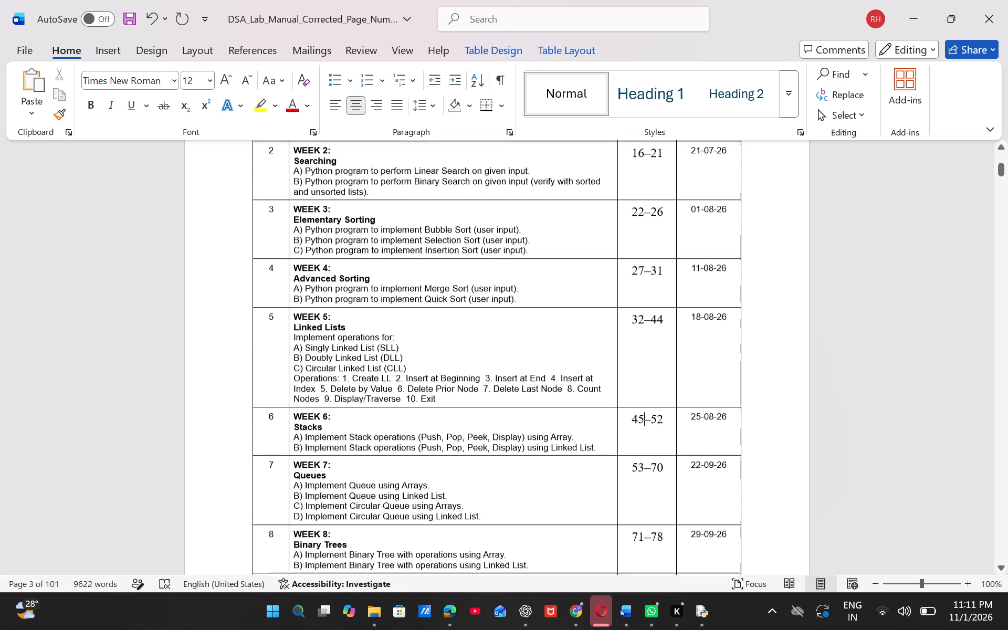
scroll(670, 449, down, 2)
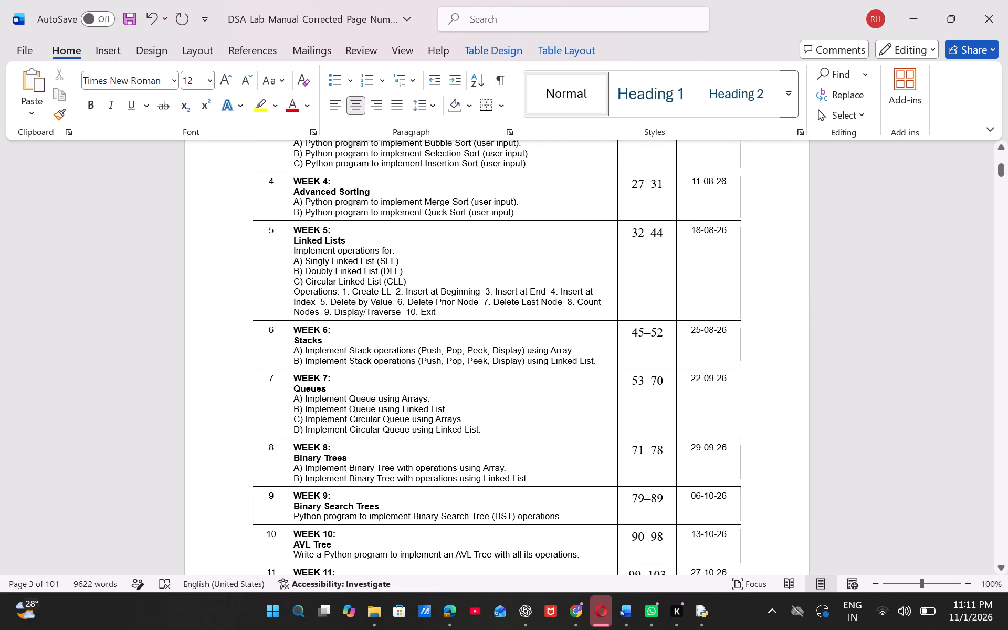
click(664, 383)
key(BackSpace)
key(BackSpace)
text(69)
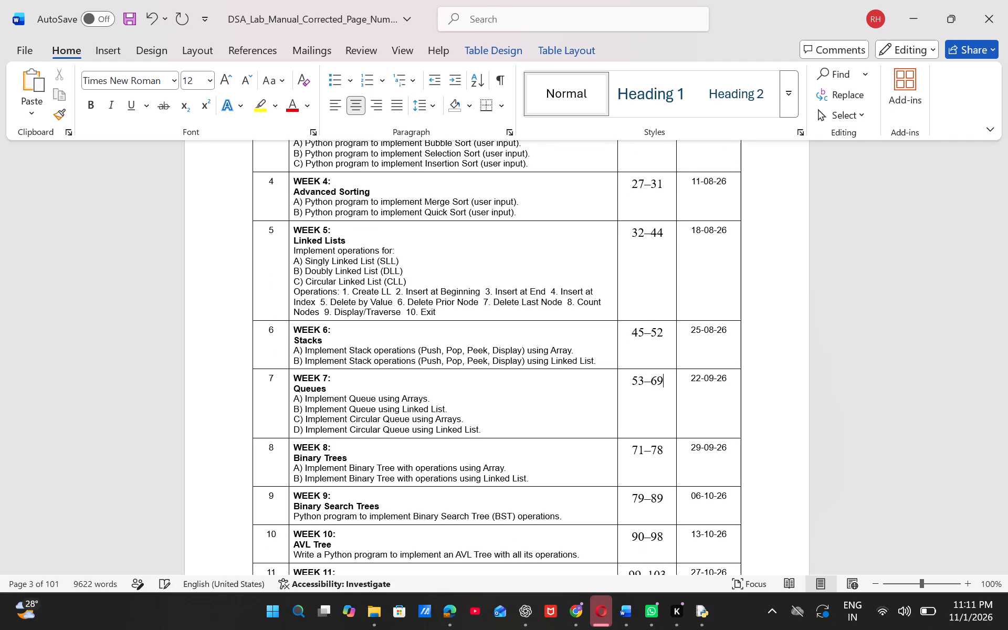
Set the page range for Week 8 (Binary Trees) in the index table to 70–77.
scroll(664, 383, down, 1)
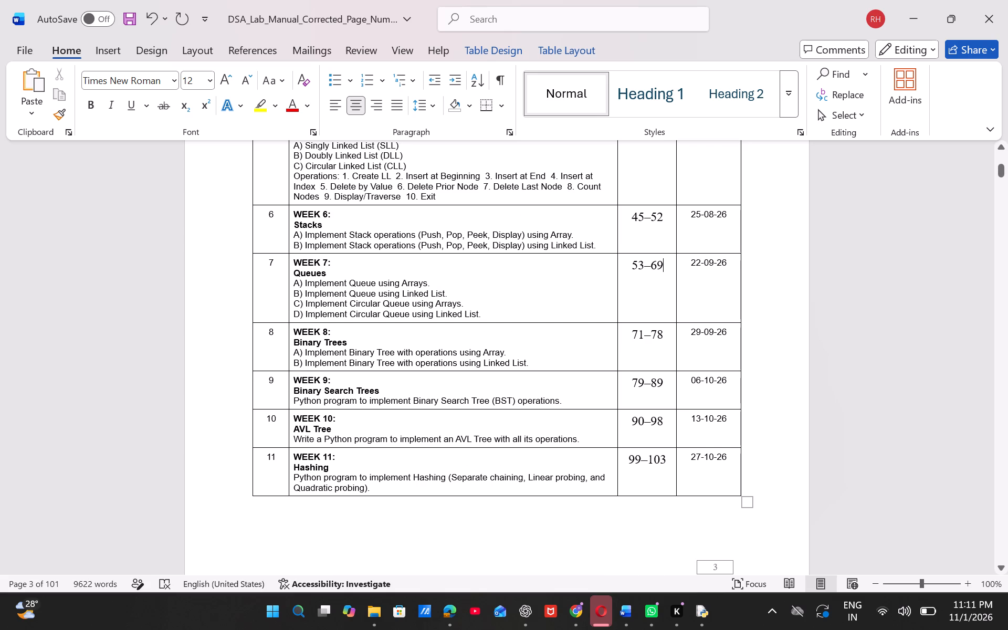
click(642, 330)
key(BackSpace)
key(0)
key(Right)
key(Right)
key(Right)
key(BackSpace)
key(7)
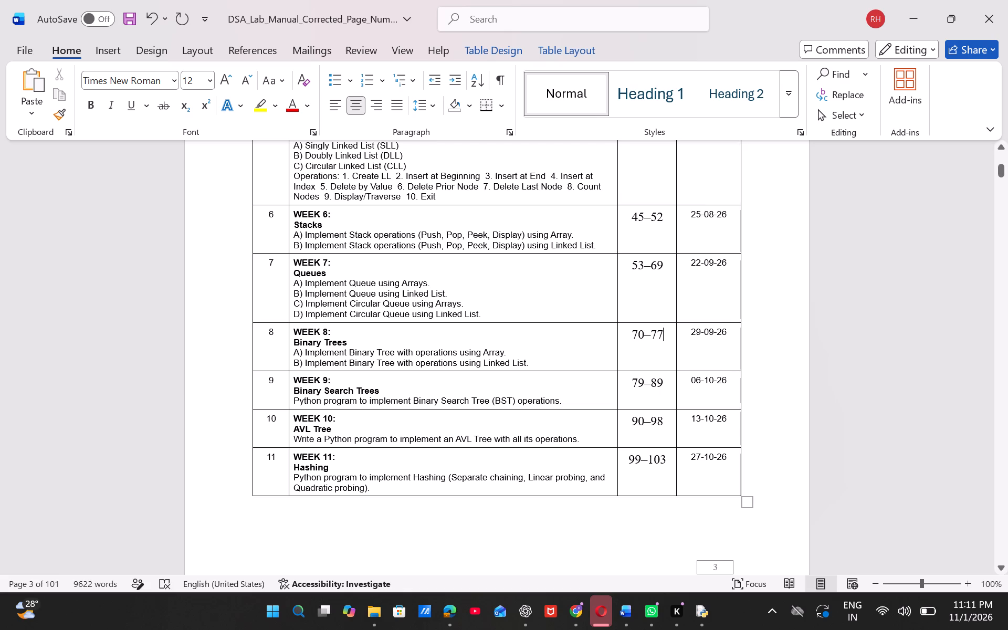
Set the page range for Week 9 (Binary Search Trees) in the index table to 78–88.
click(644, 384)
key(BackSpace)
key(8)
key(Right)
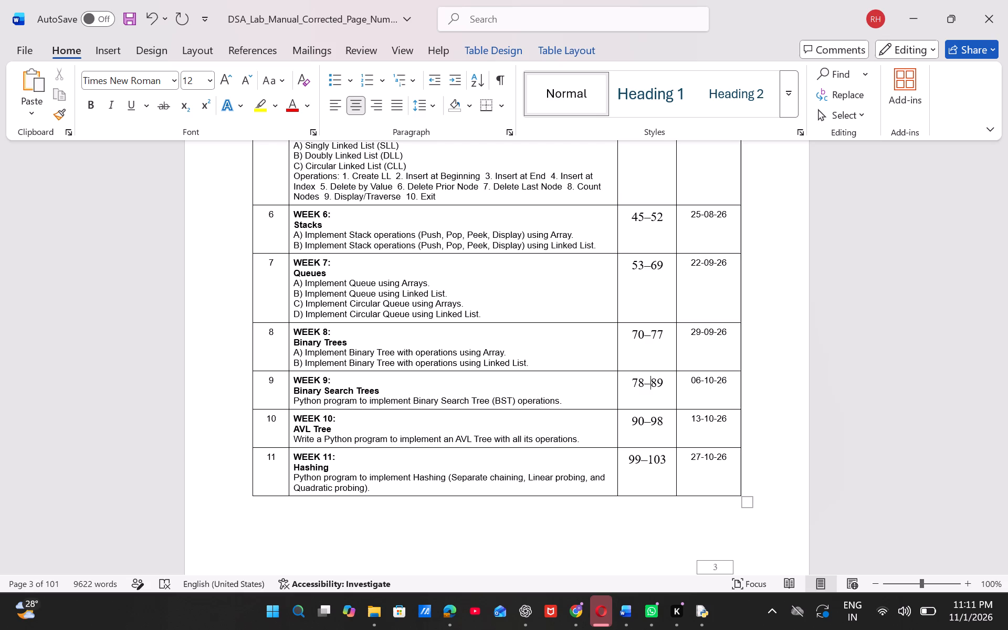
key(Right)
key(Right)
key(BackSpace)
key(8)
Set the page range for Week 10 (AVL Tree) in the index table to 89–96.
key(Down)
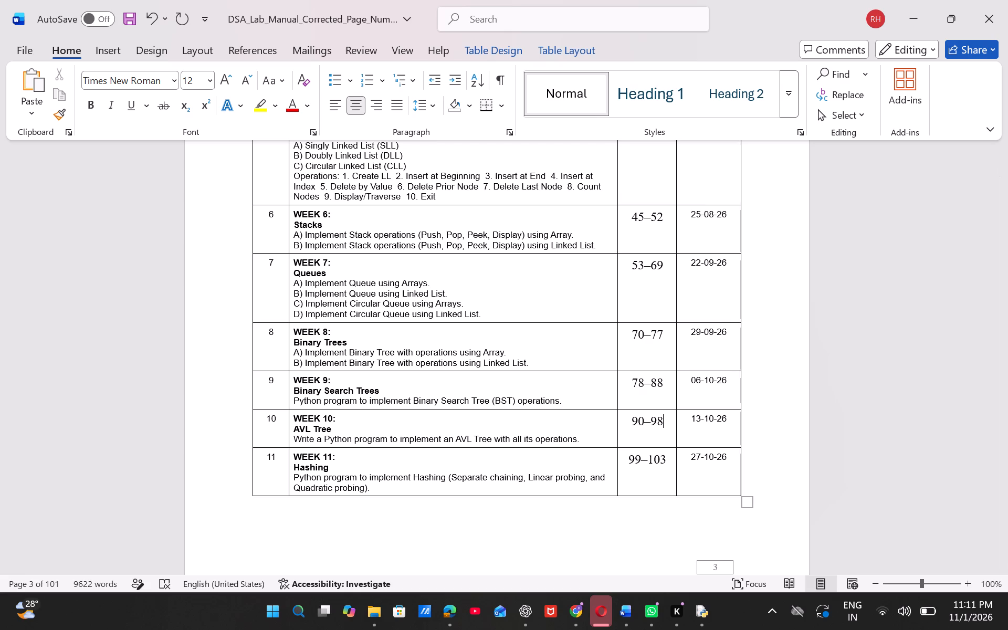
key(Left)
key(Left)
key(Left)
key(Left)
key(Right)
key(BackSpace)
key(Left)
key(8)
key(Right)
key(Right)
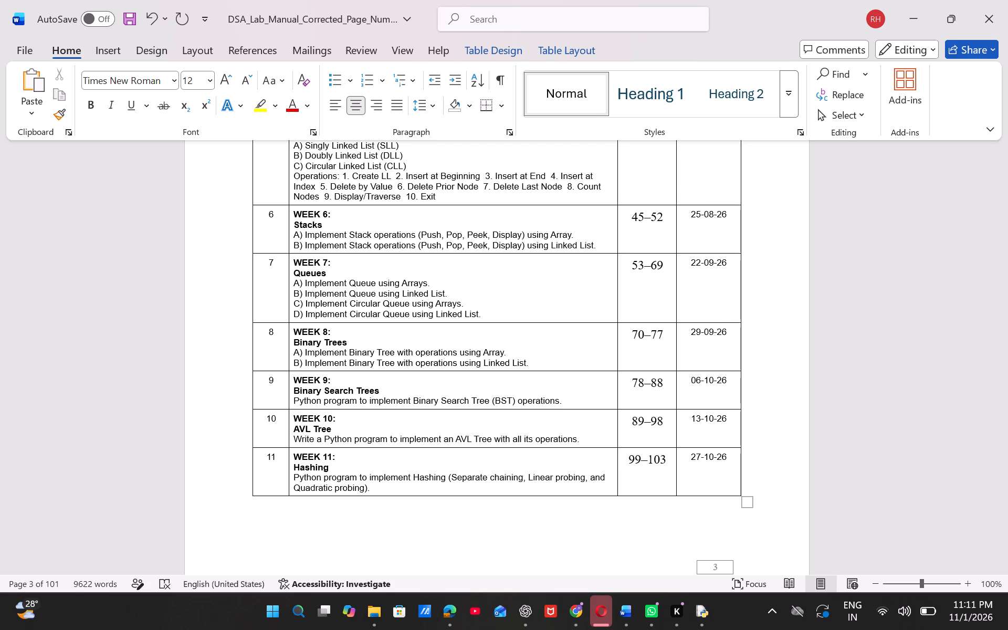
key(Right)
key(Right)
key(BackSpace)
key(6)
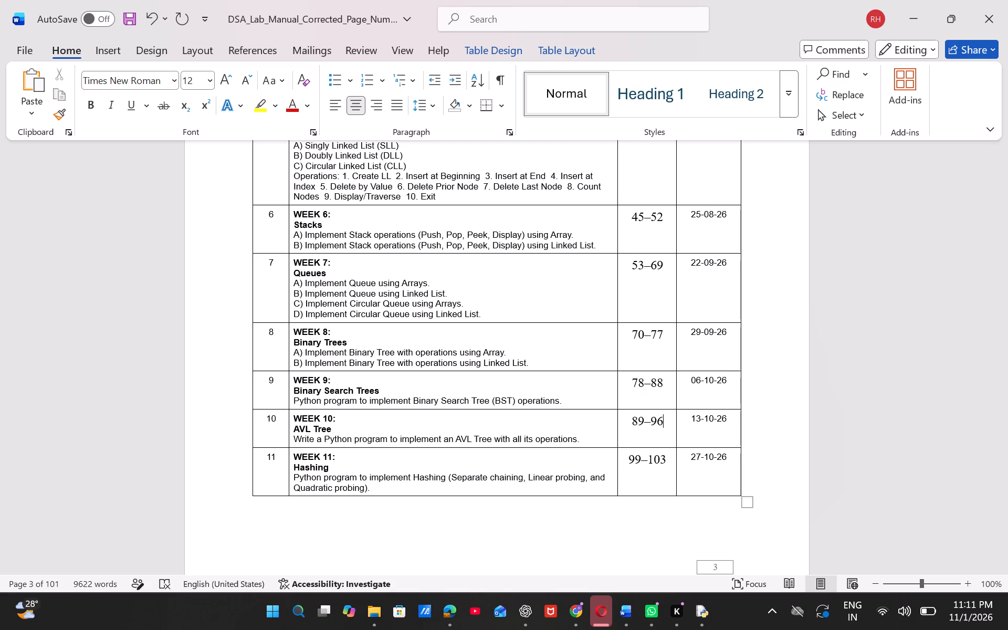
Set the page range for Week 11 (Hashing) in the index table to 97–100.
key(Down)
key(Left)
key(Left)
key(Left)
key(Left)
key(BackSpace)
key(7)
key(Right)
key(Right)
key(Right)
key(Right)
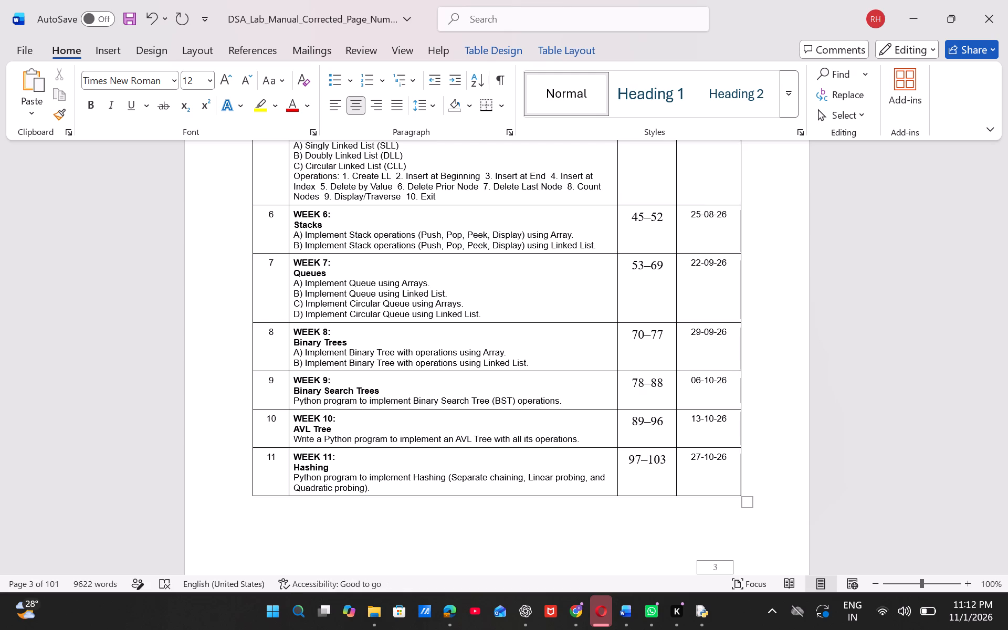
key(BackSpace)
key(0)
Review the edited index table and close the corrected lab manual, keeping the page-range changes.
scroll(713, 516, down, 2)
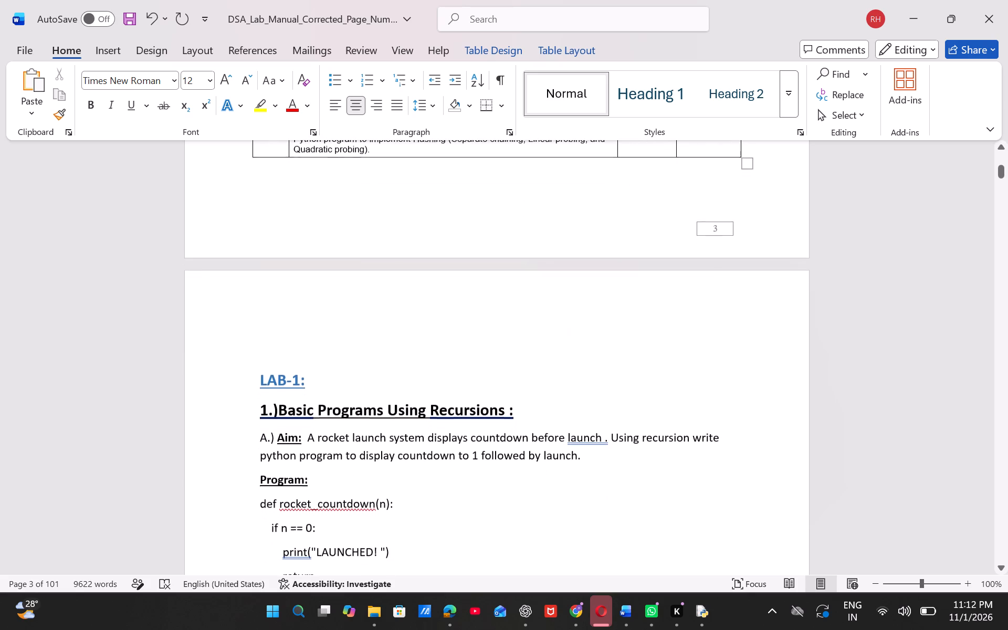
scroll(713, 516, up, 4)
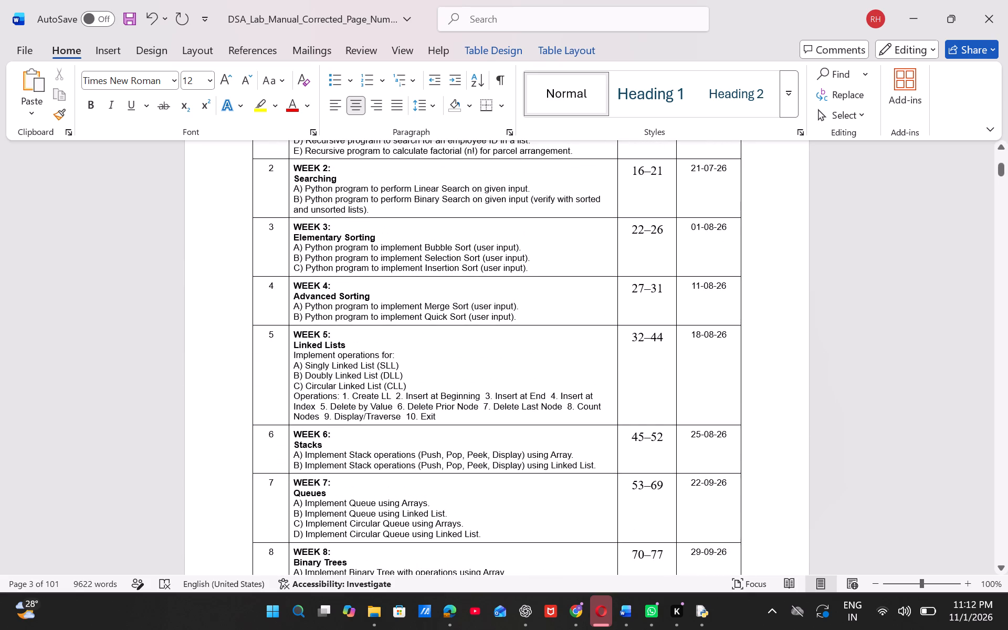
click(1007, 34)
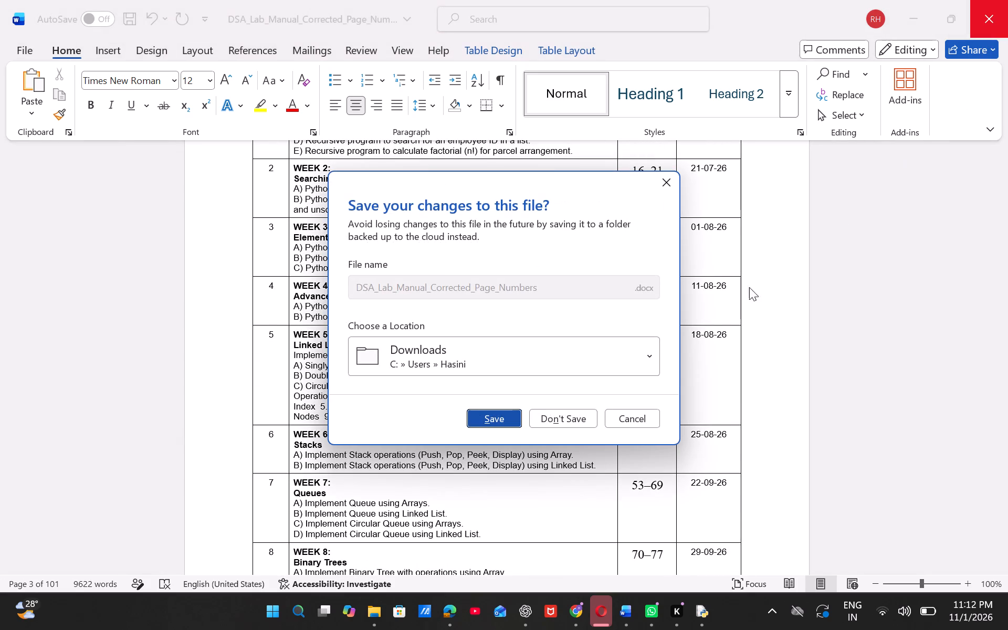
Save the page-range changes to DSA_Lab_Manual_Corrected_Page_Numbers in the Downloads folder as it closes.
click(514, 414)
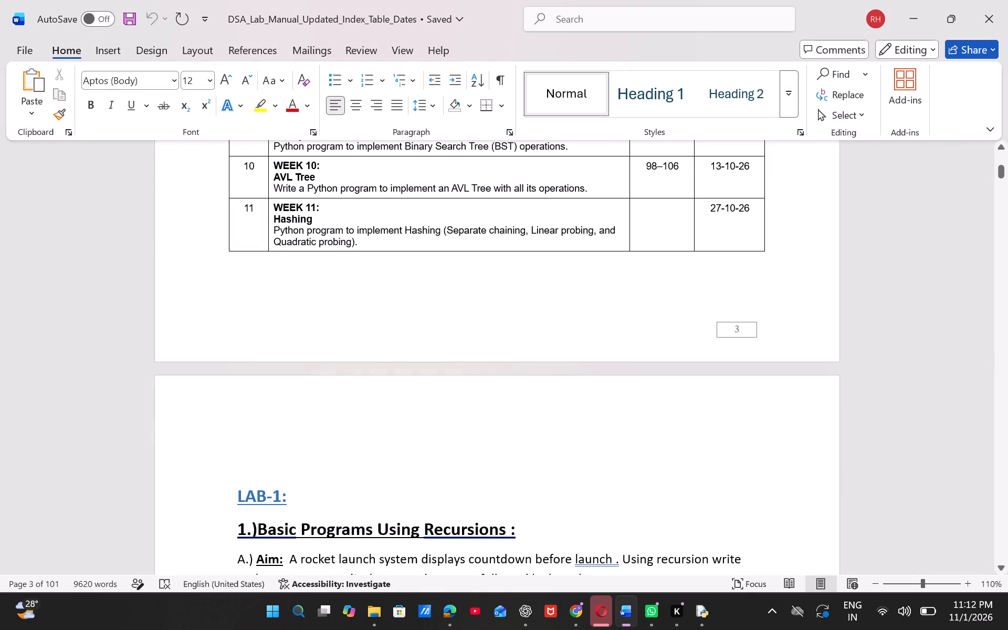
Switch to File Explorer and look over the lab manual versions in the Downloads folder.
click(375, 615)
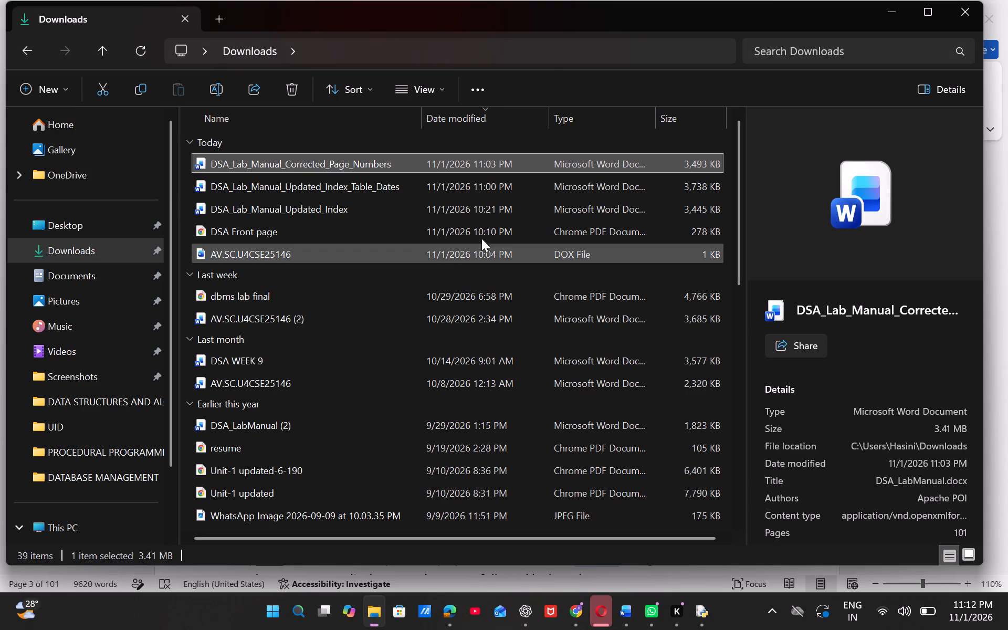
scroll(486, 231, up, 2)
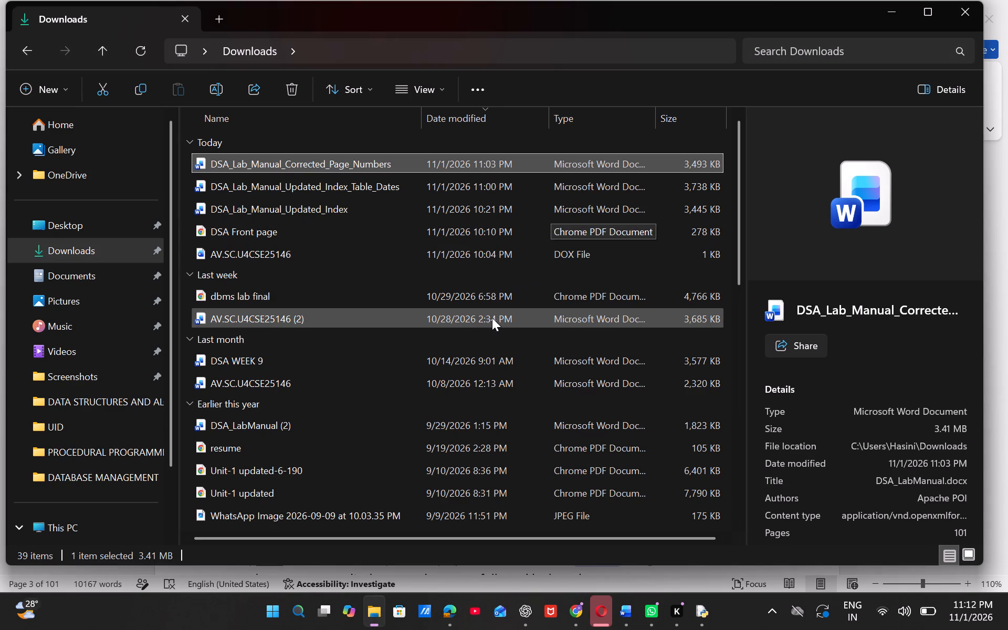
scroll(487, 320, up, 1)
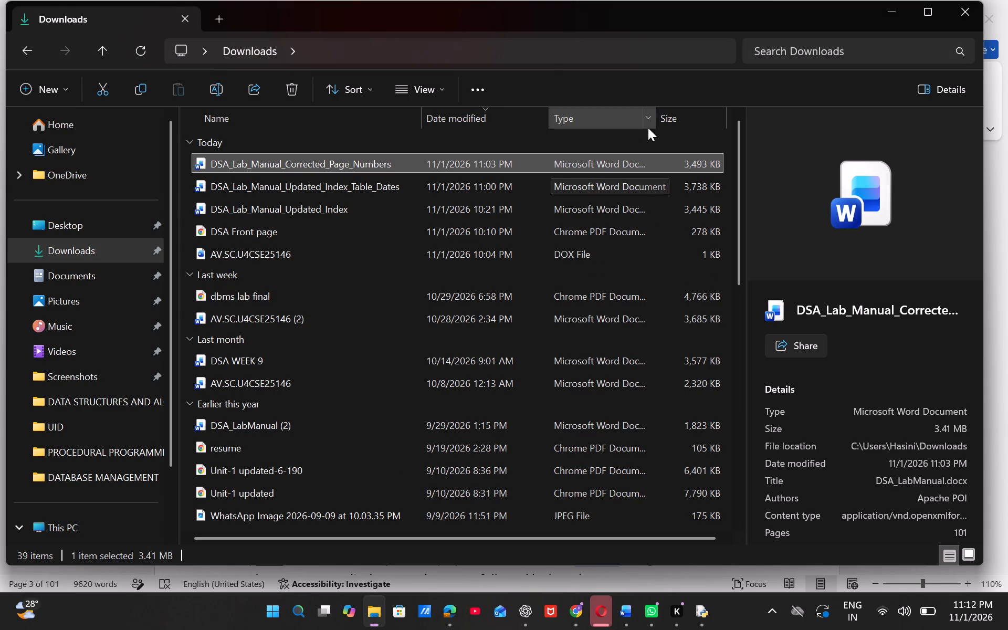
scroll(566, 258, up, 2)
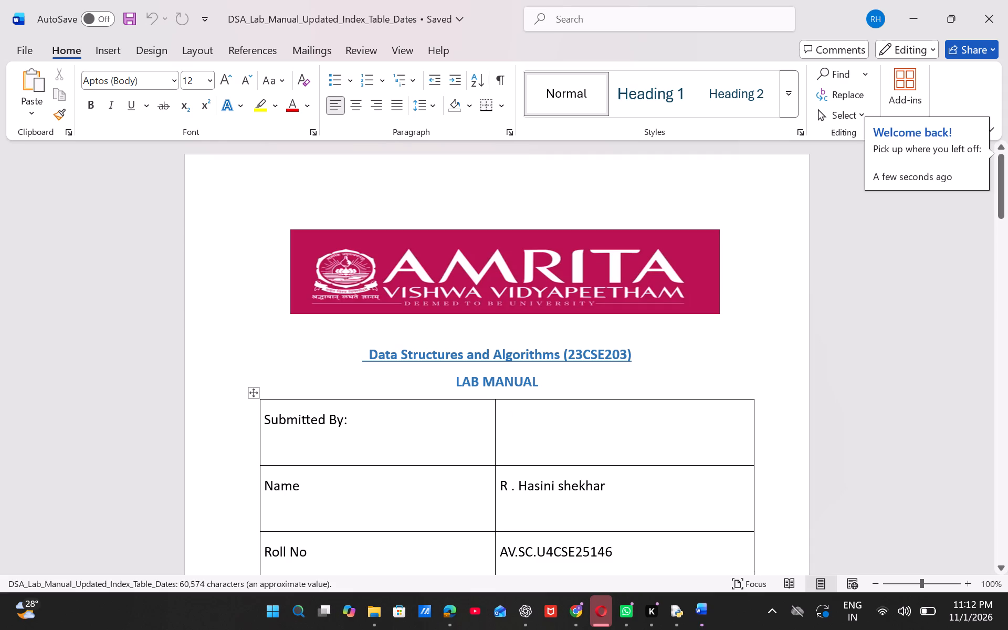
Examine the index table in DSA_Lab_Manual_Updated_Index_Table_Dates and close that document.
scroll(483, 421, down, 8)
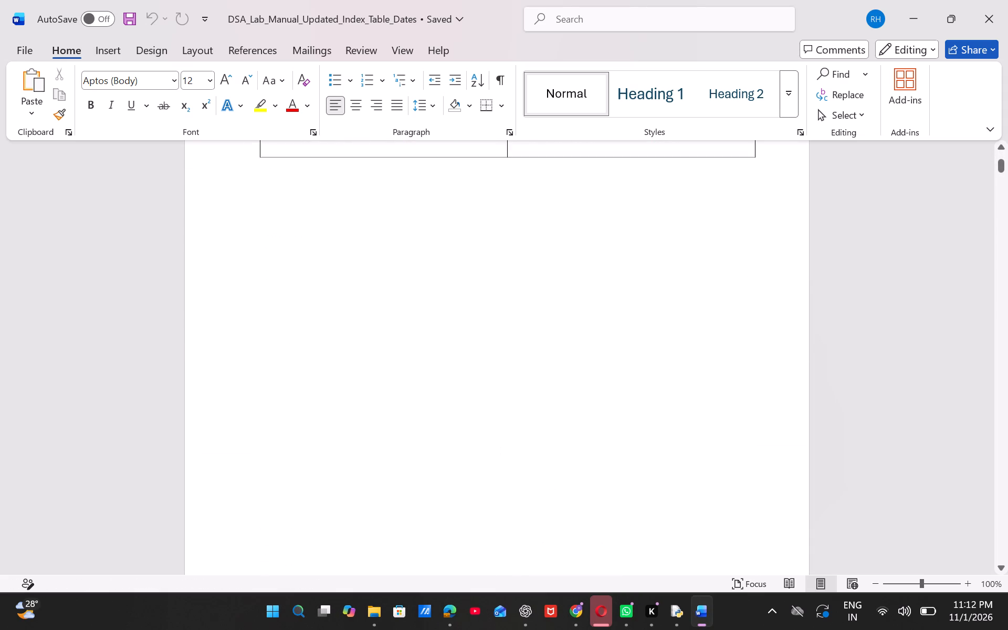
scroll(483, 421, down, 9)
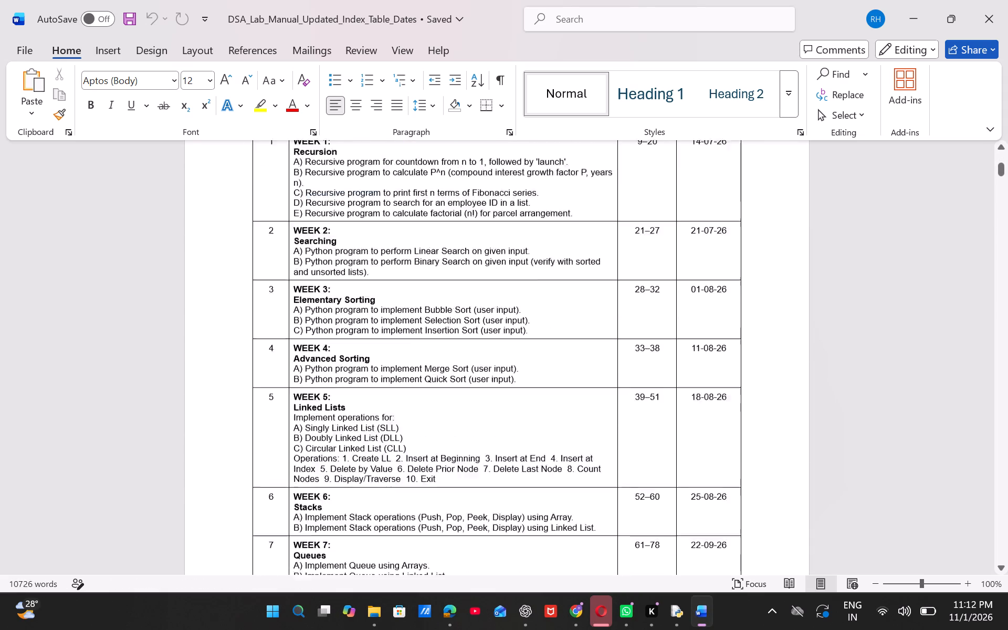
scroll(483, 421, down, 2)
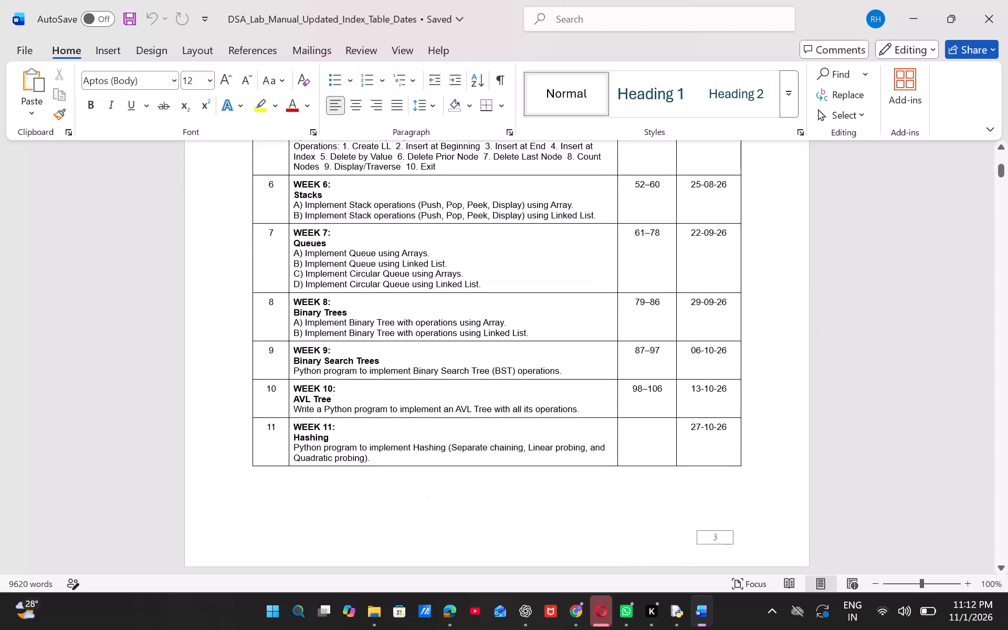
scroll(483, 421, up, 1)
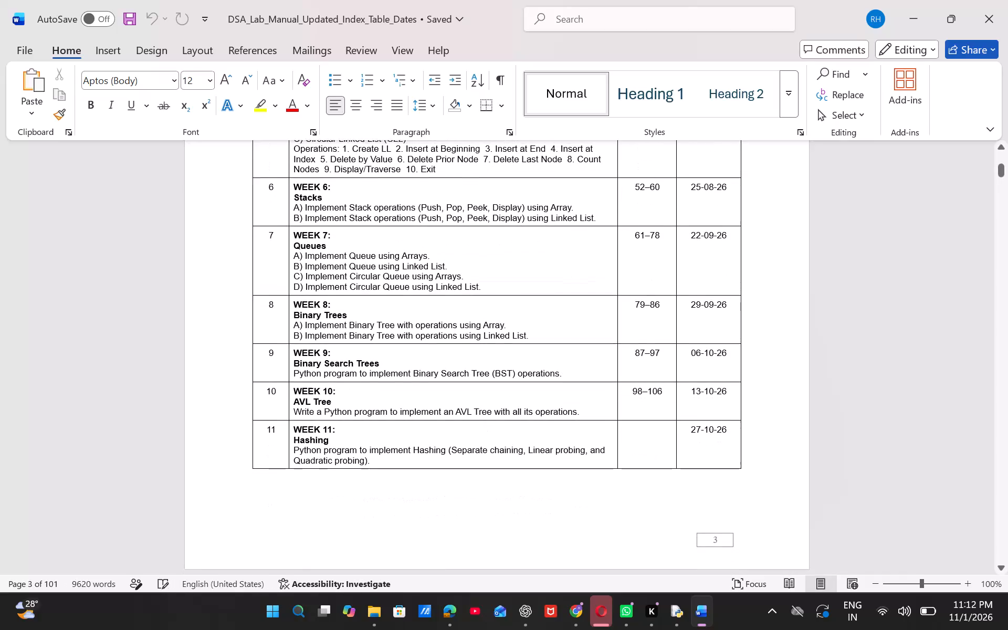
scroll(483, 421, up, 1)
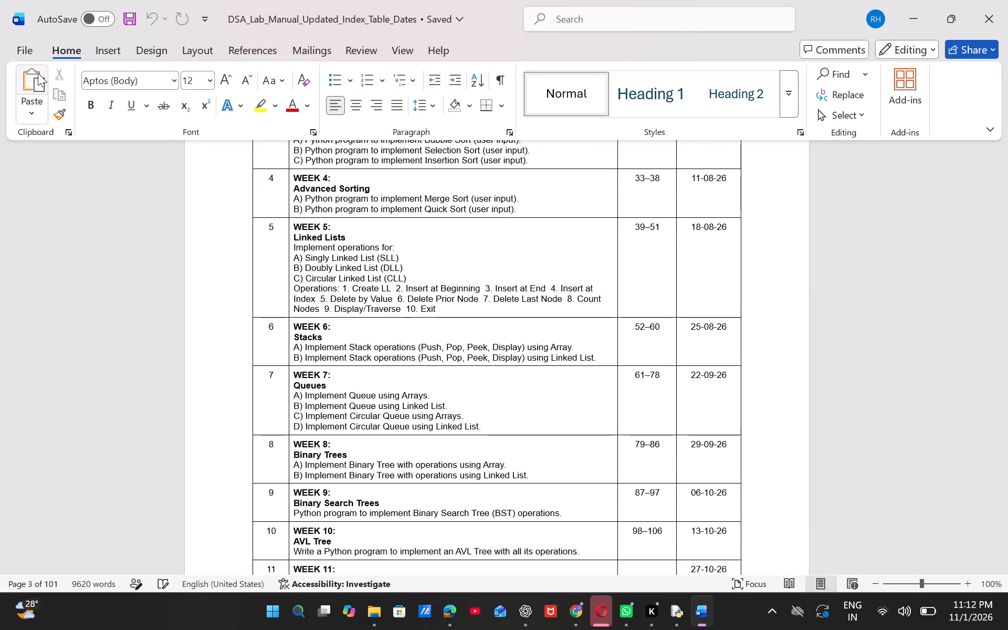
click(1001, 0)
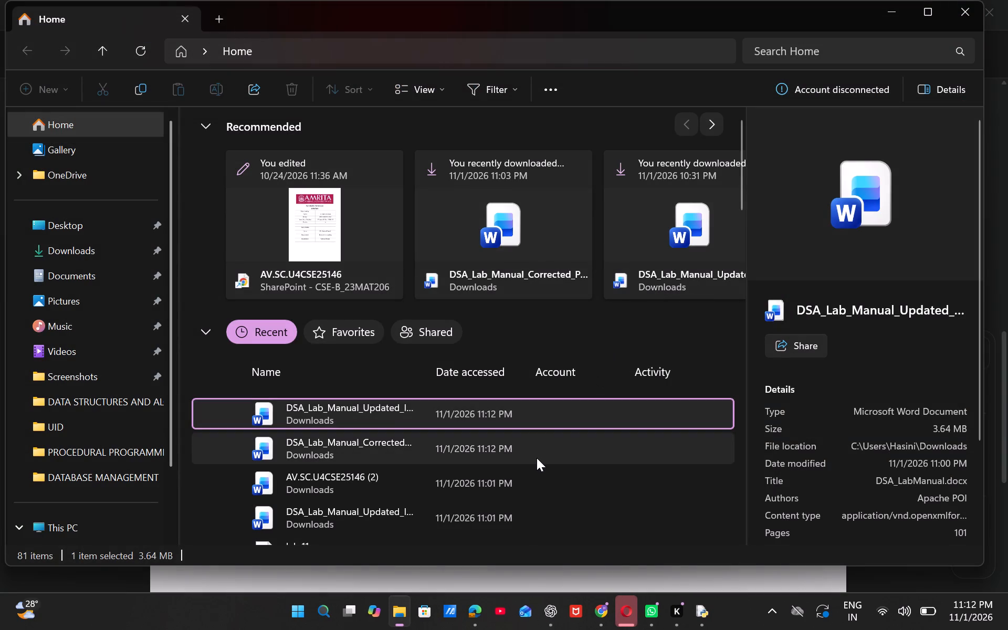
Reopen the recent file DSA_Lab_Manual_Corrected_Page_Numbers from File Explorer.
double_click(537, 458)
Check the page ranges of Weeks 1 to 11 in the reopened manual's index table.
scroll(688, 423, down, 16)
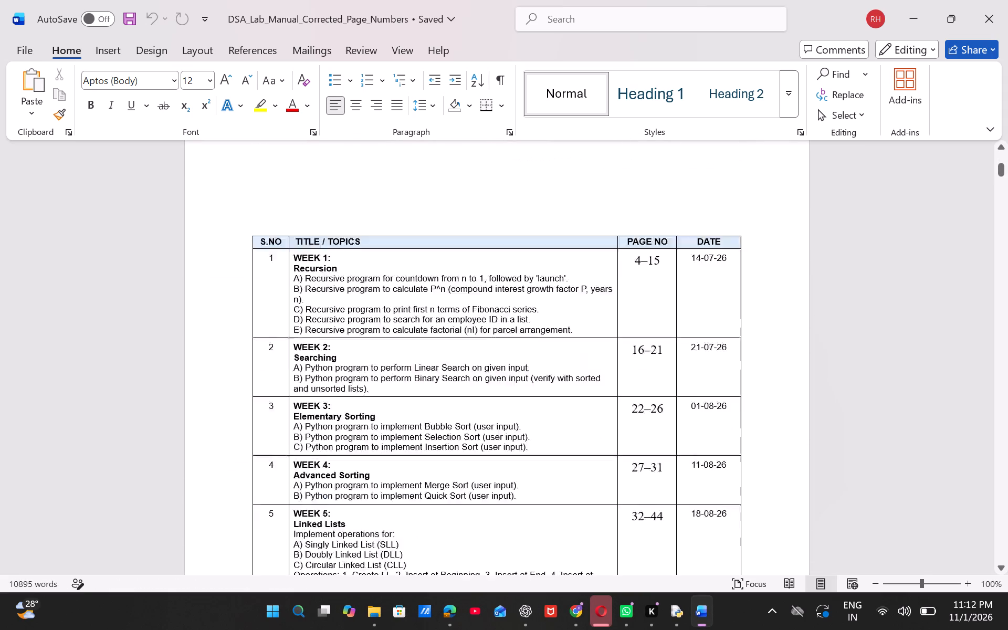
scroll(688, 423, down, 2)
scroll(688, 423, up, 1)
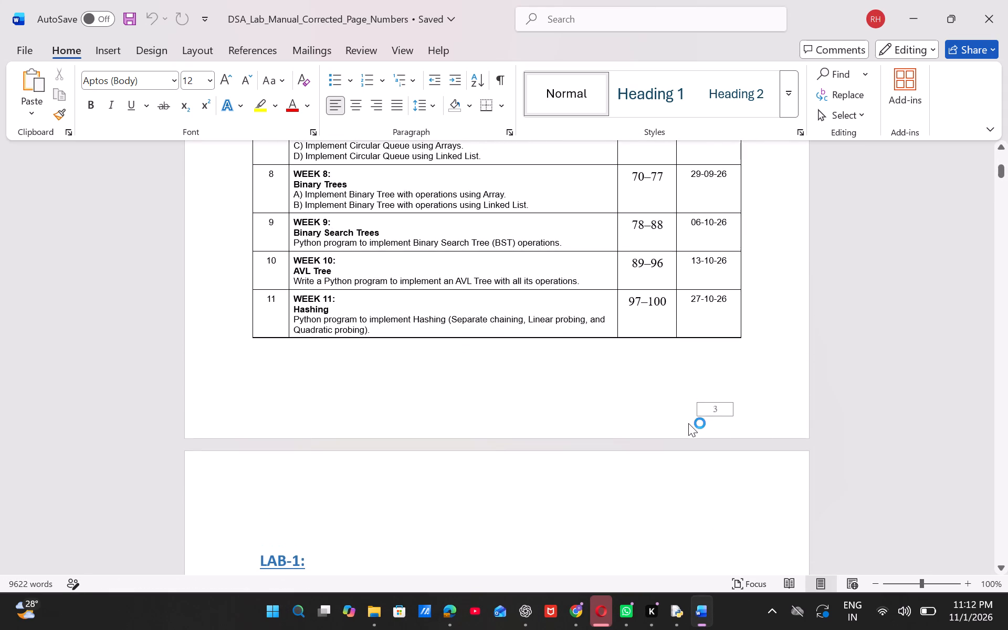
scroll(688, 423, up, 6)
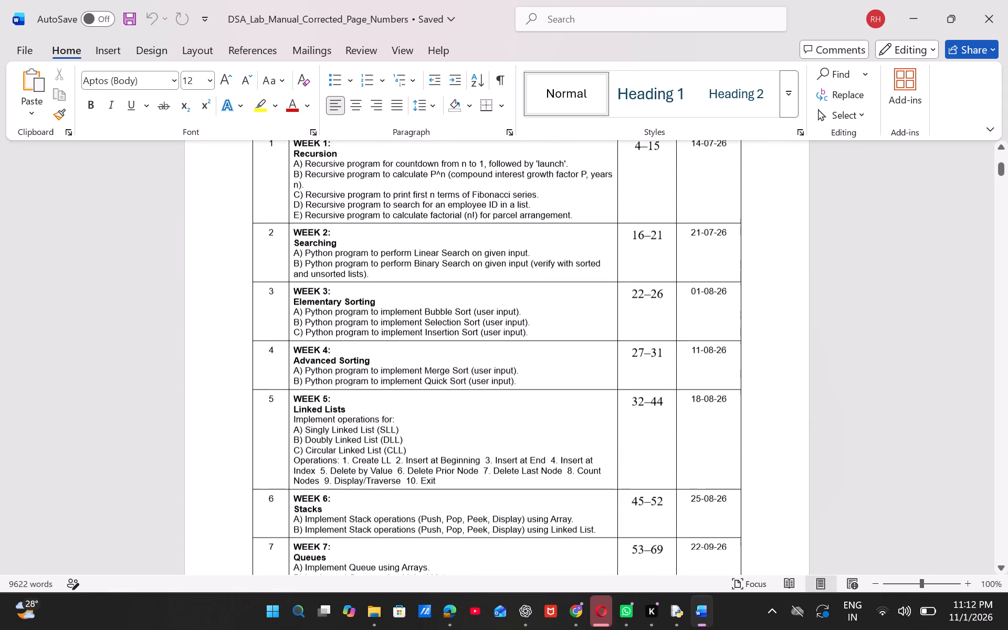
scroll(688, 423, up, 1)
scroll(688, 423, down, 3)
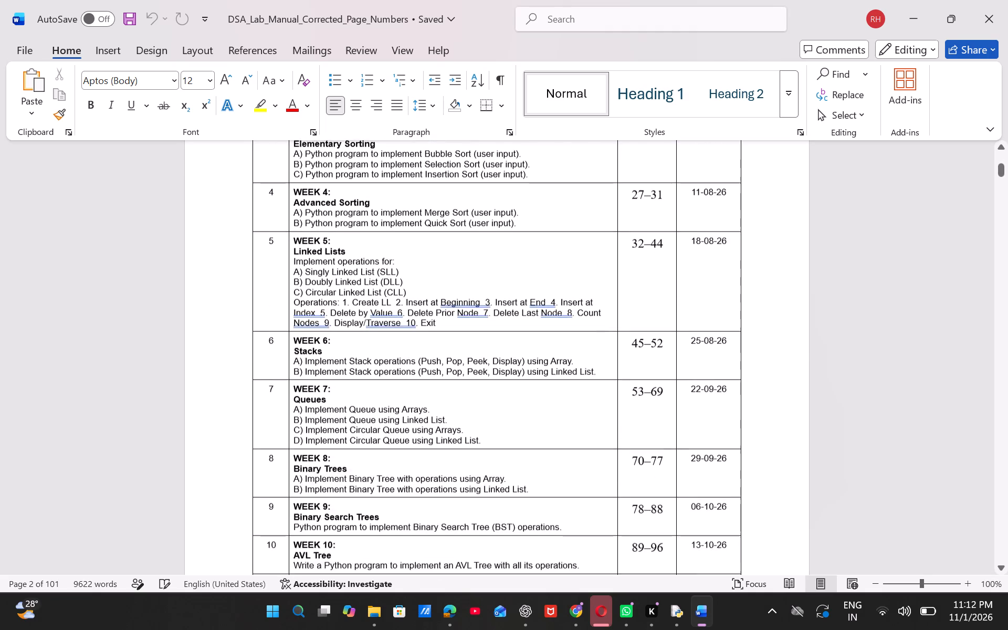
Examine the final pages of the manual, covering the Hashing lab and the AVL Tree lab's error table.
scroll(688, 423, down, 2)
scroll(688, 423, down, 20)
scroll(688, 423, down, 4)
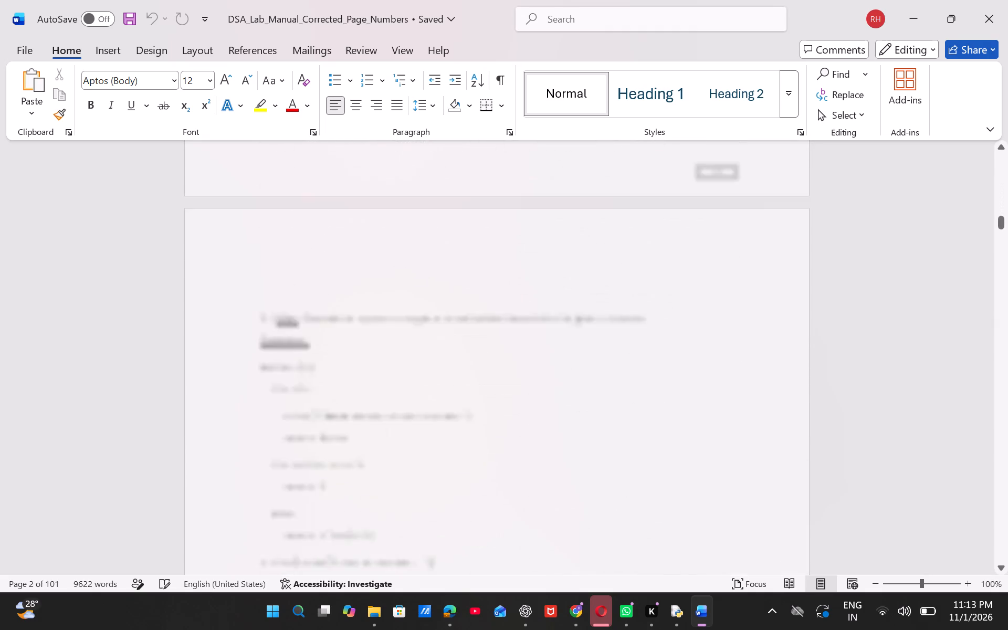
scroll(688, 423, down, 20)
scroll(688, 423, down, 6)
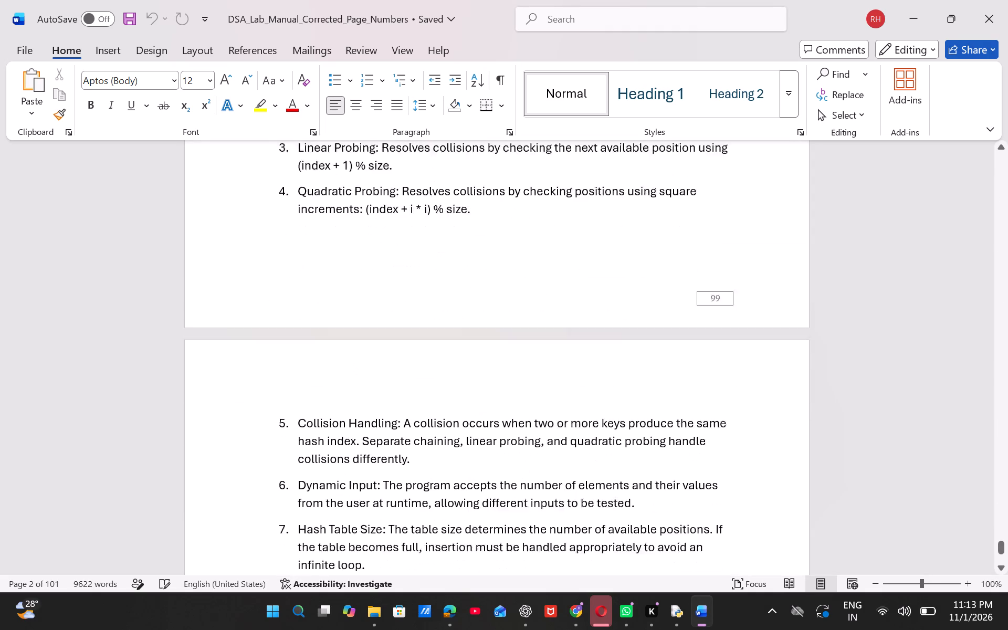
scroll(688, 423, down, 14)
scroll(688, 423, up, 12)
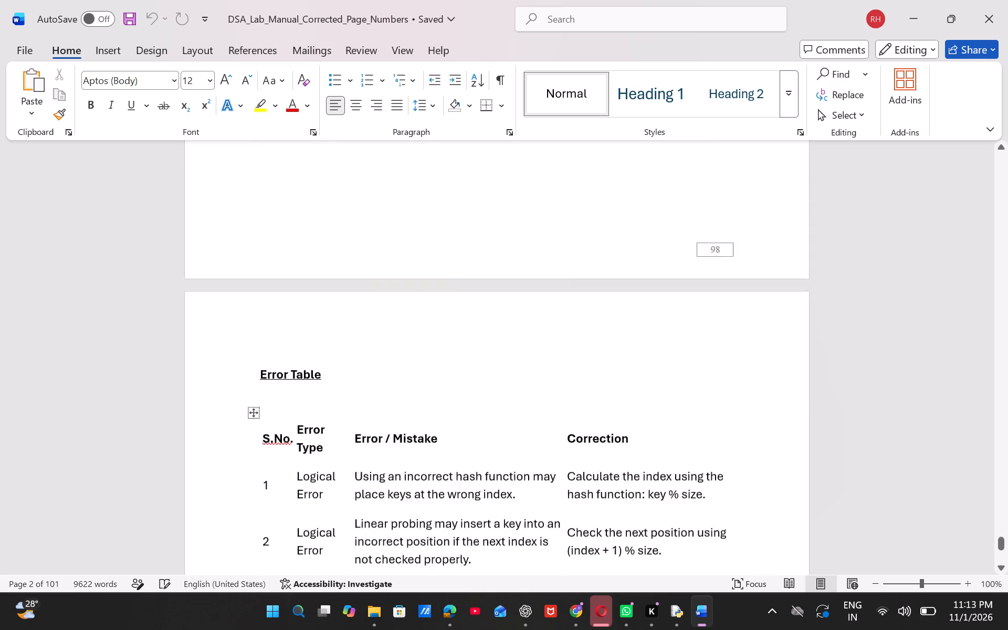
scroll(688, 423, down, 5)
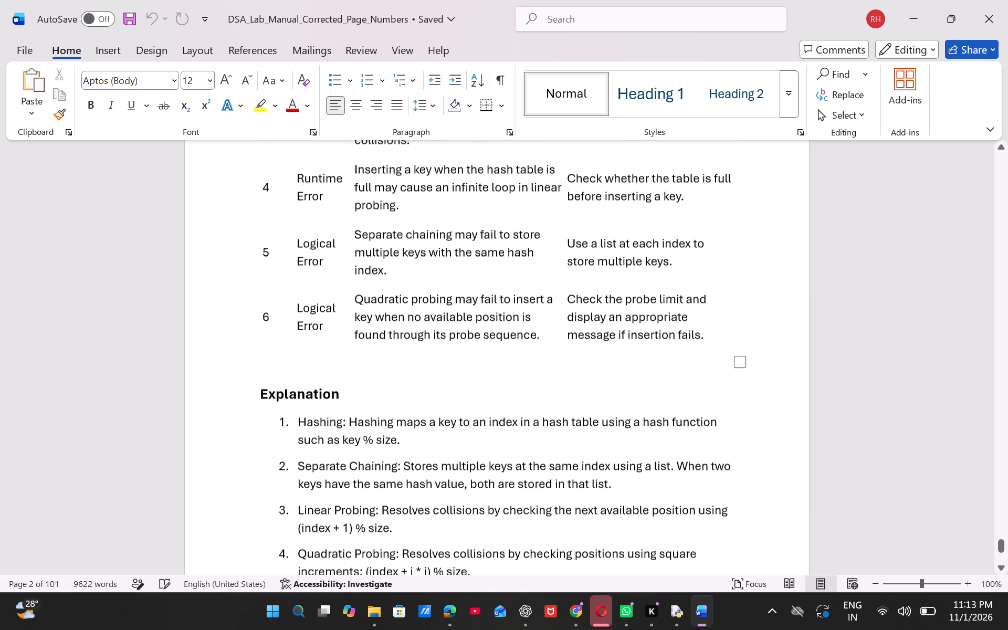
scroll(688, 423, up, 8)
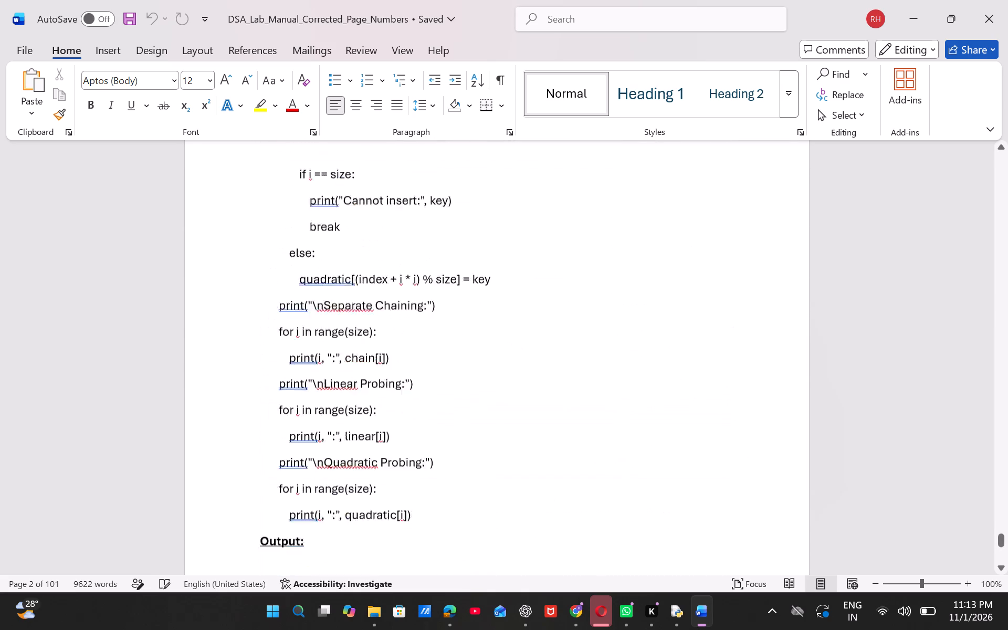
scroll(688, 423, up, 16)
scroll(688, 423, down, 3)
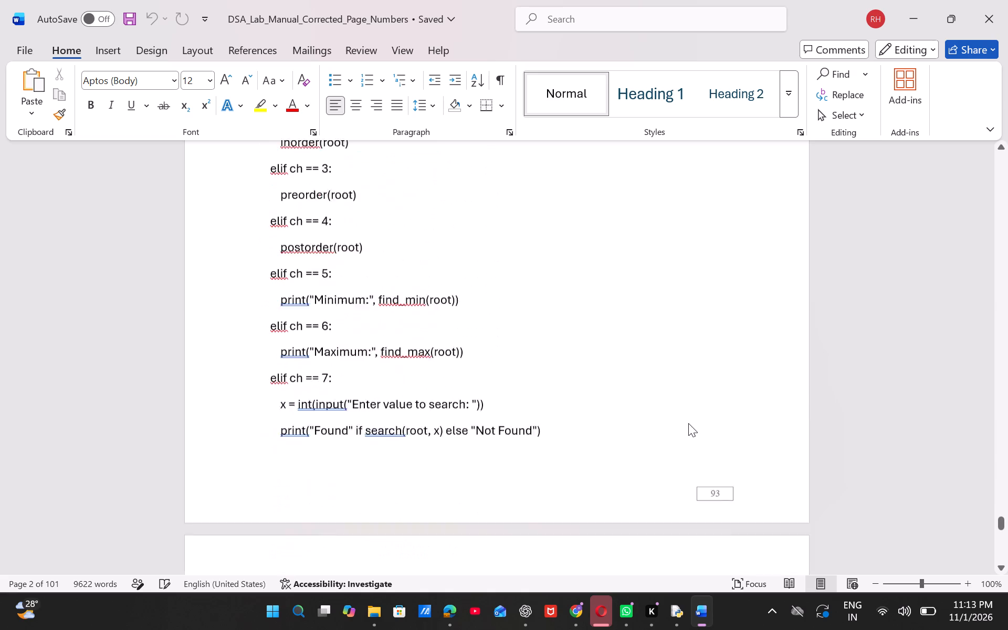
scroll(688, 423, down, 6)
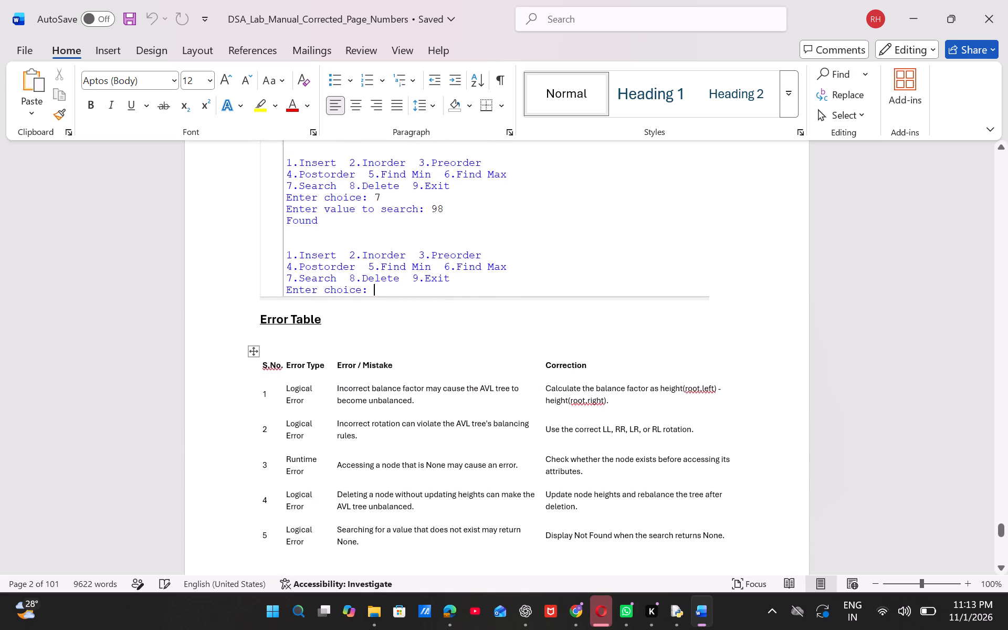
scroll(519, 521, down, 1)
scroll(383, 306, up, 1)
Check the text formatting of the AVL Tree lab's error table and its heading.
click(394, 375)
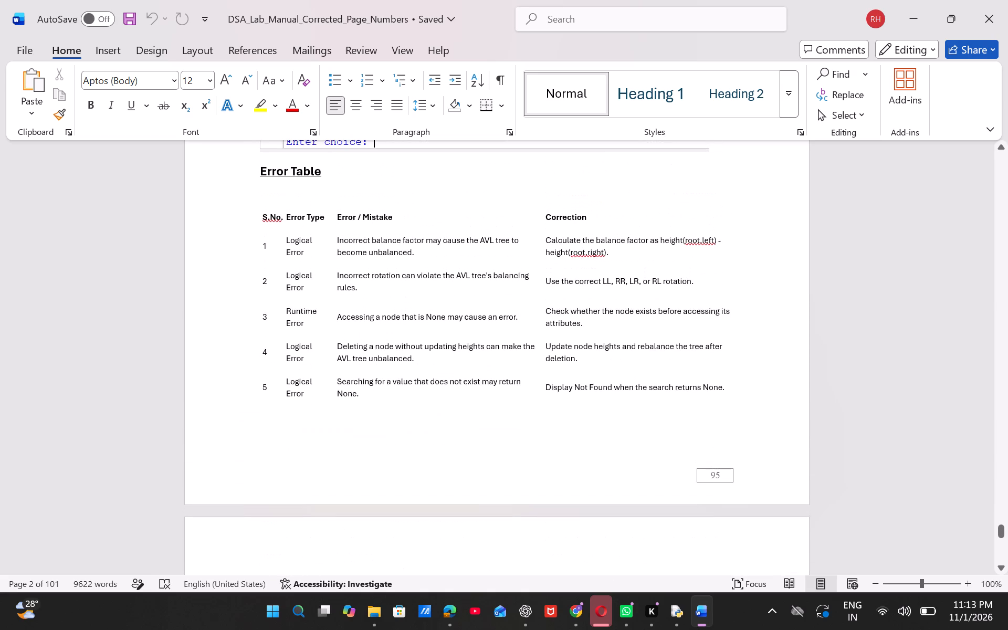
drag(392, 406, 265, 218)
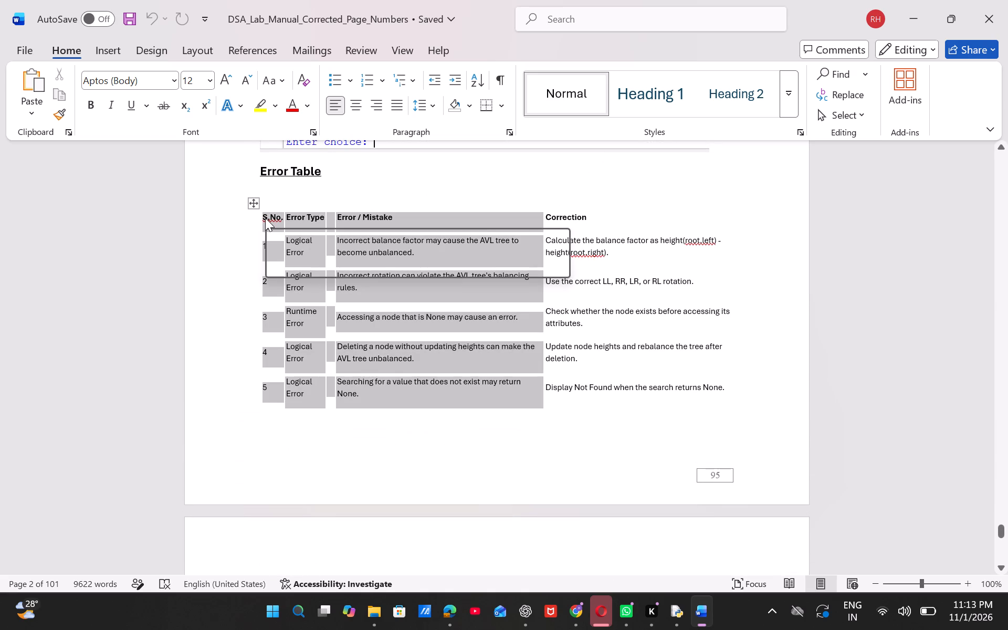
click(416, 356)
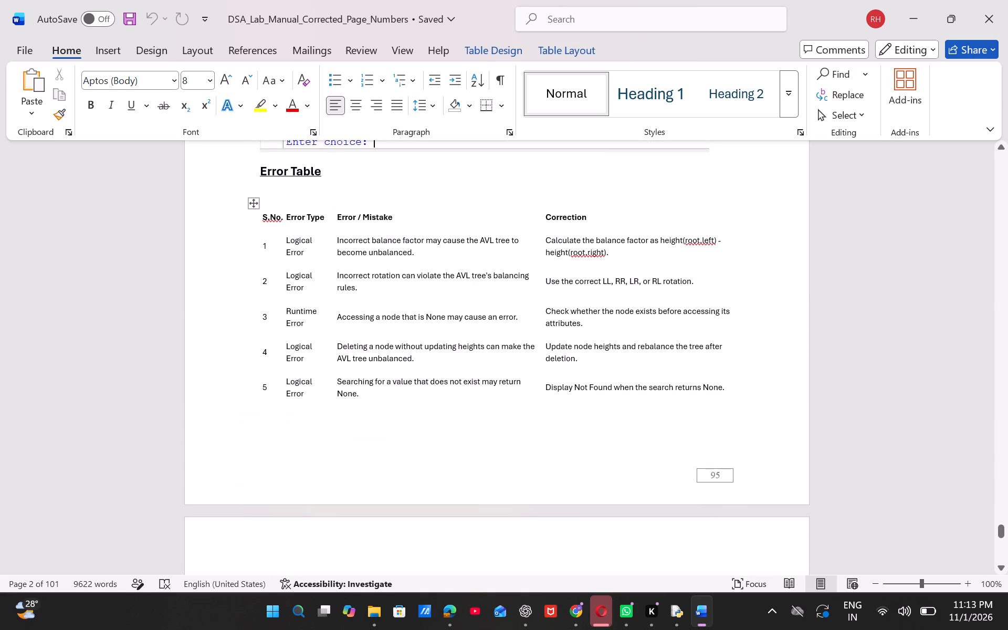
drag(328, 175, 247, 167)
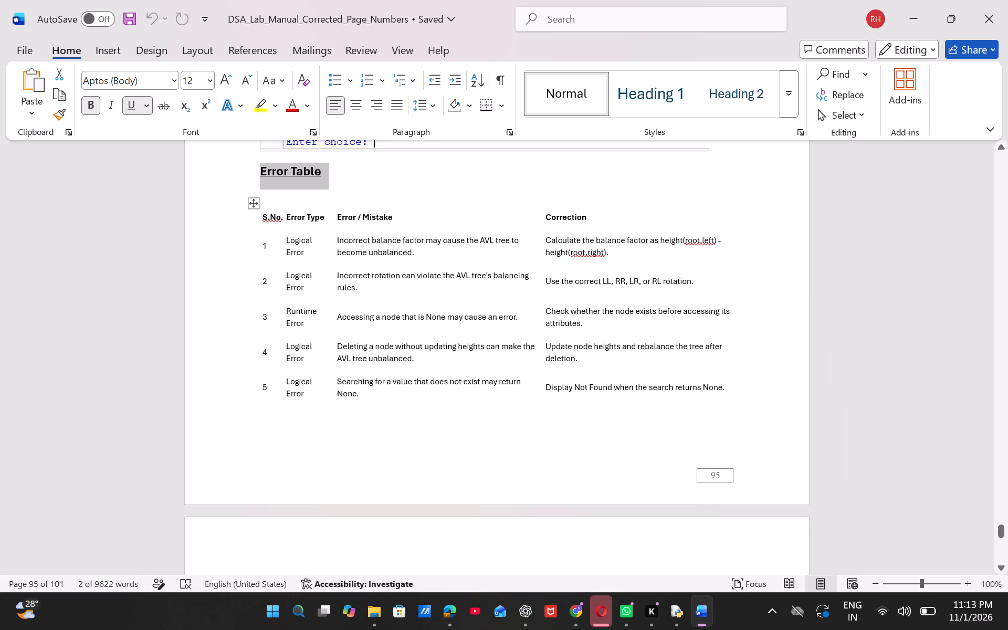
click(309, 178)
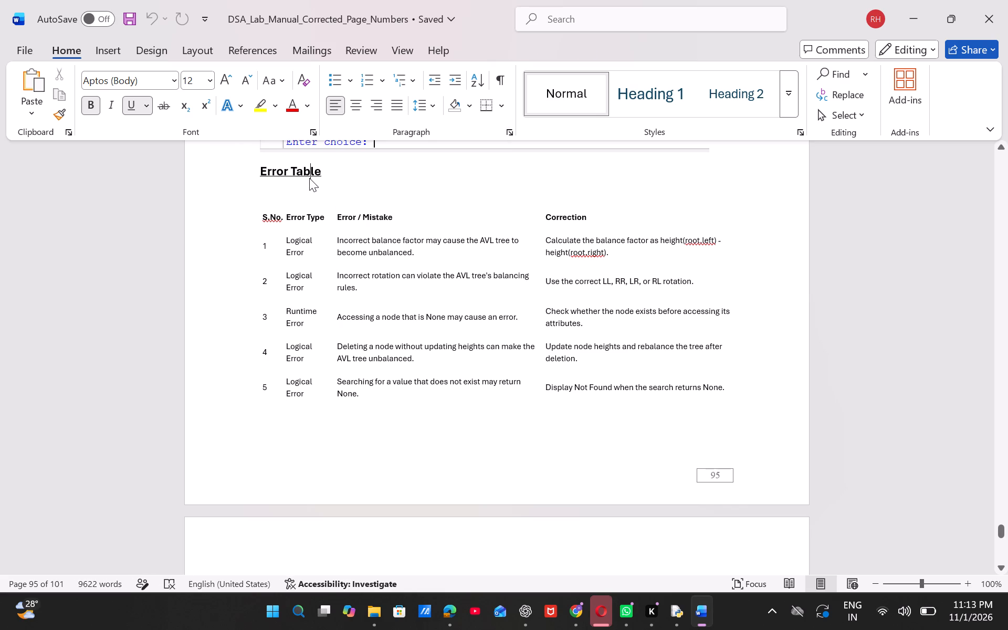
Set the font size of the whole error table in the Hashing lab to 8.
scroll(404, 331, down, 20)
scroll(404, 331, down, 2)
scroll(404, 331, up, 2)
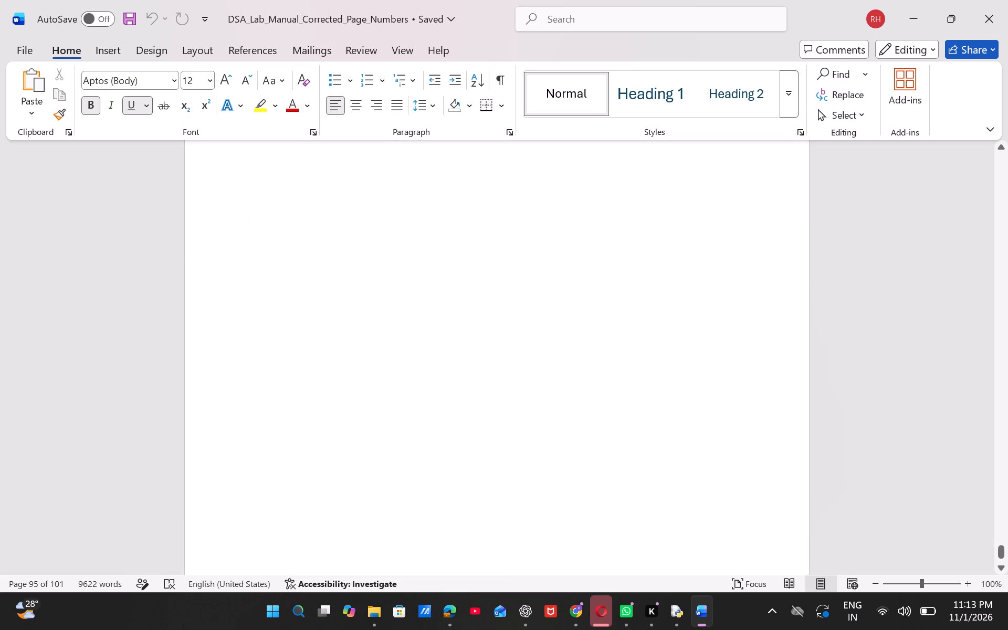
scroll(404, 331, up, 5)
ctrl+scroll(404, 331, down, 3)
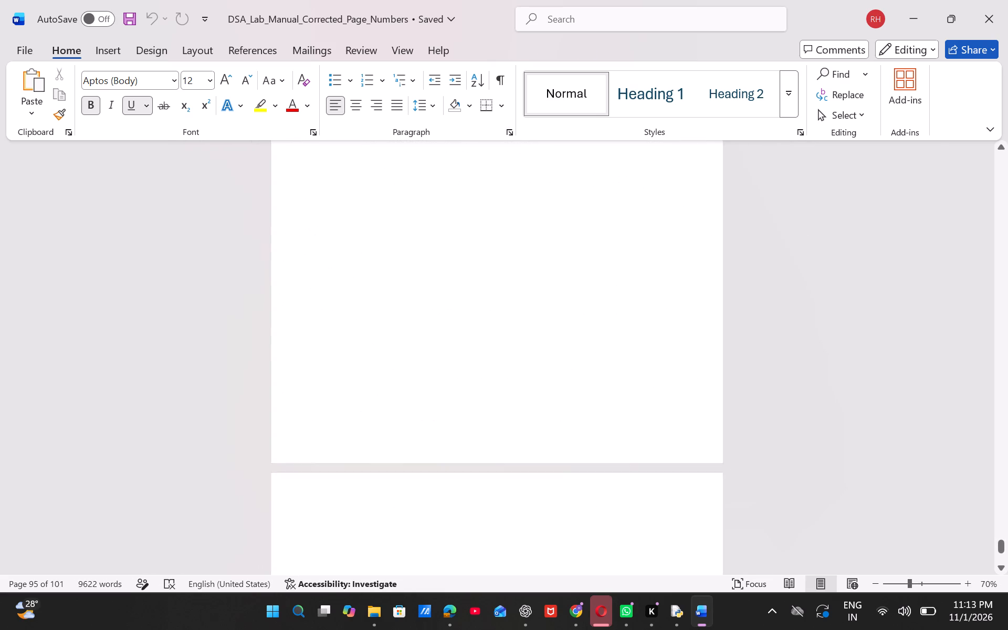
scroll(404, 331, down, 4)
scroll(404, 331, up, 4)
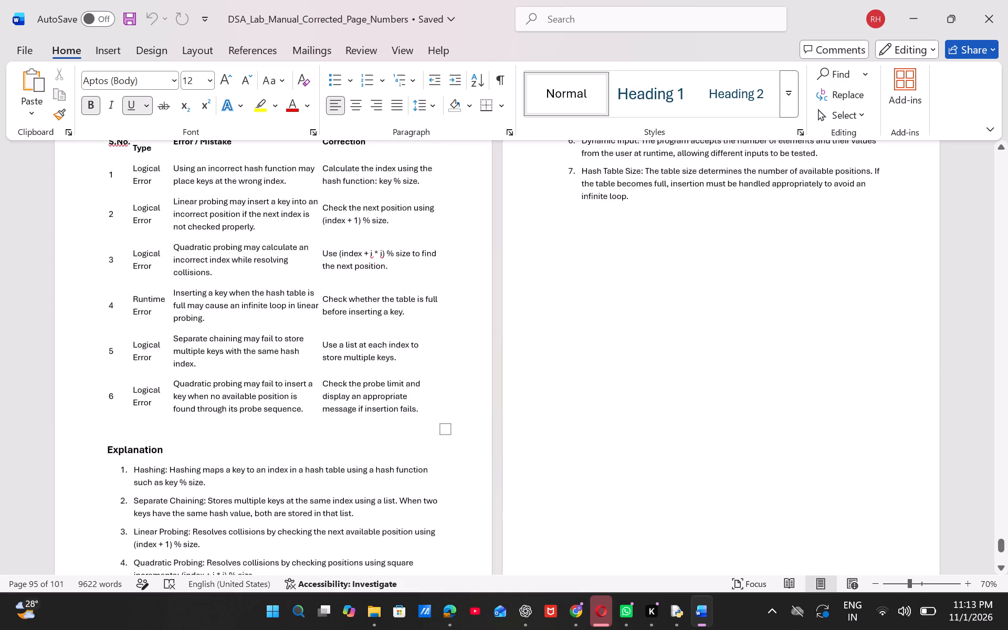
scroll(404, 331, up, 2)
scroll(404, 331, down, 2)
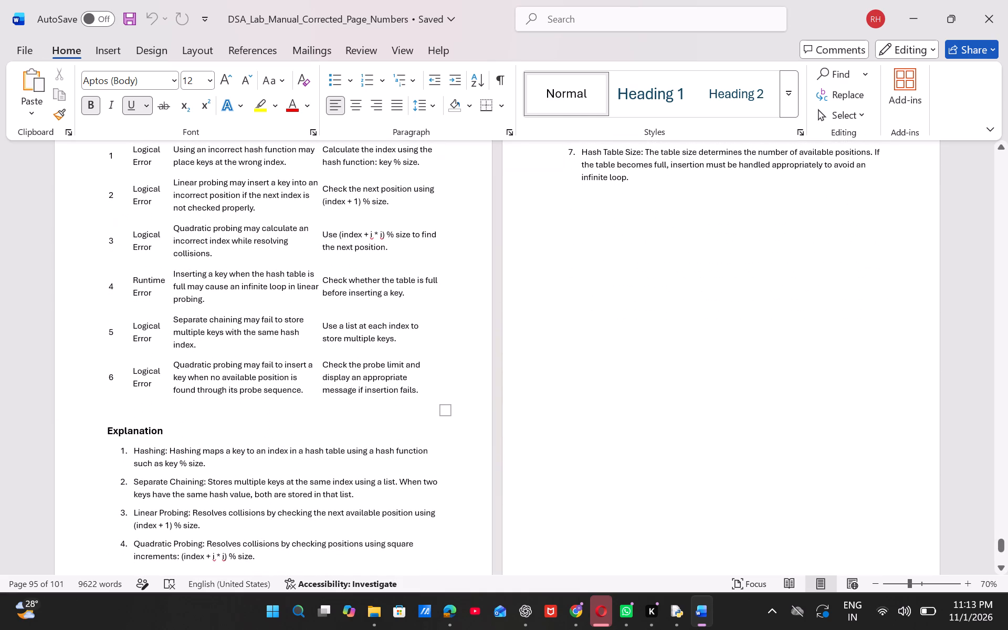
scroll(424, 403, up, 1)
drag(429, 449, 211, 313)
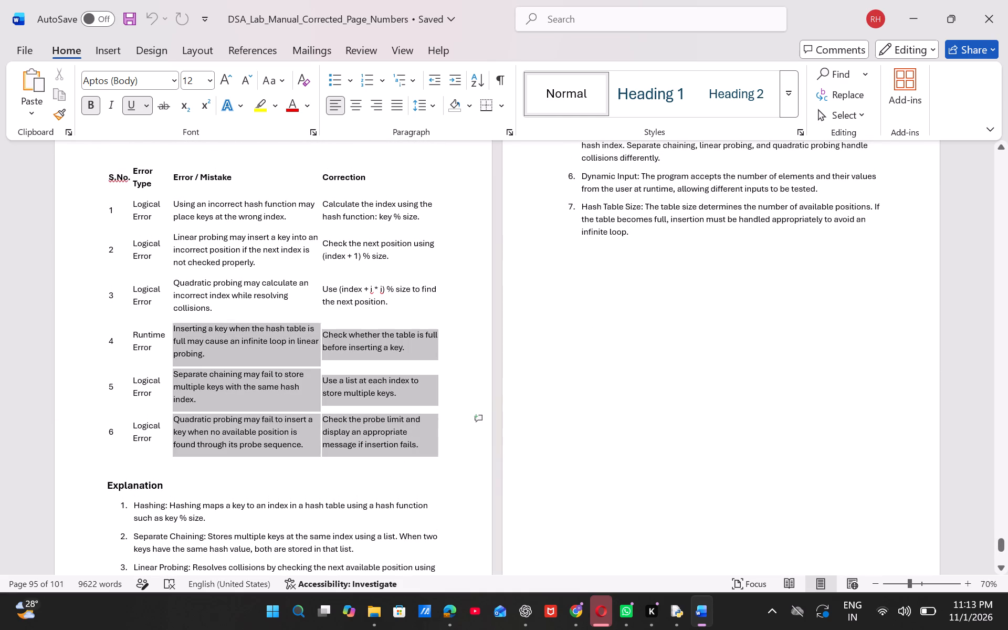
drag(211, 313, 111, 210)
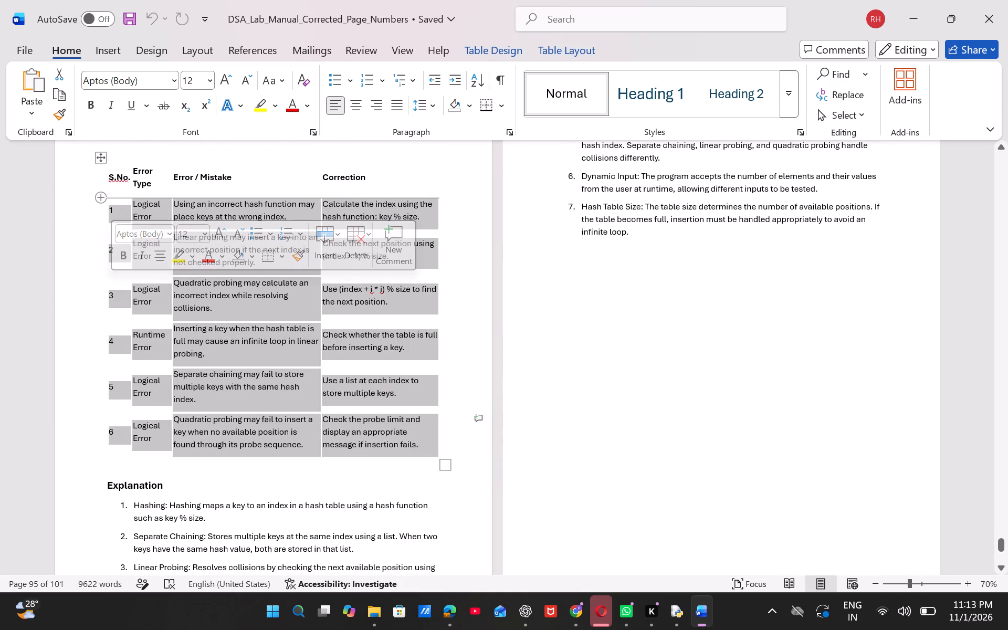
click(81, 333)
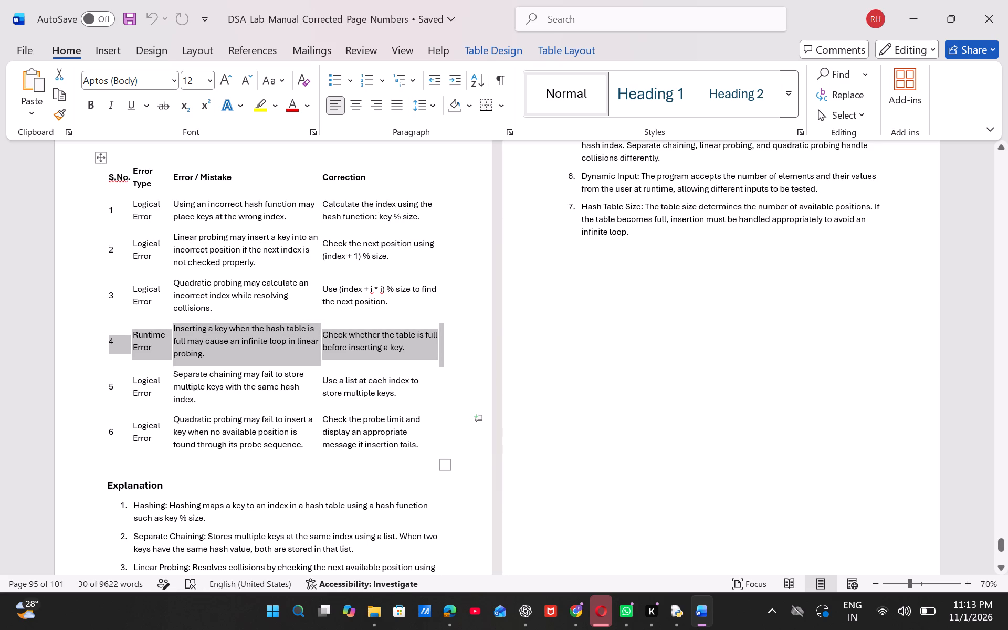
drag(421, 454, 101, 156)
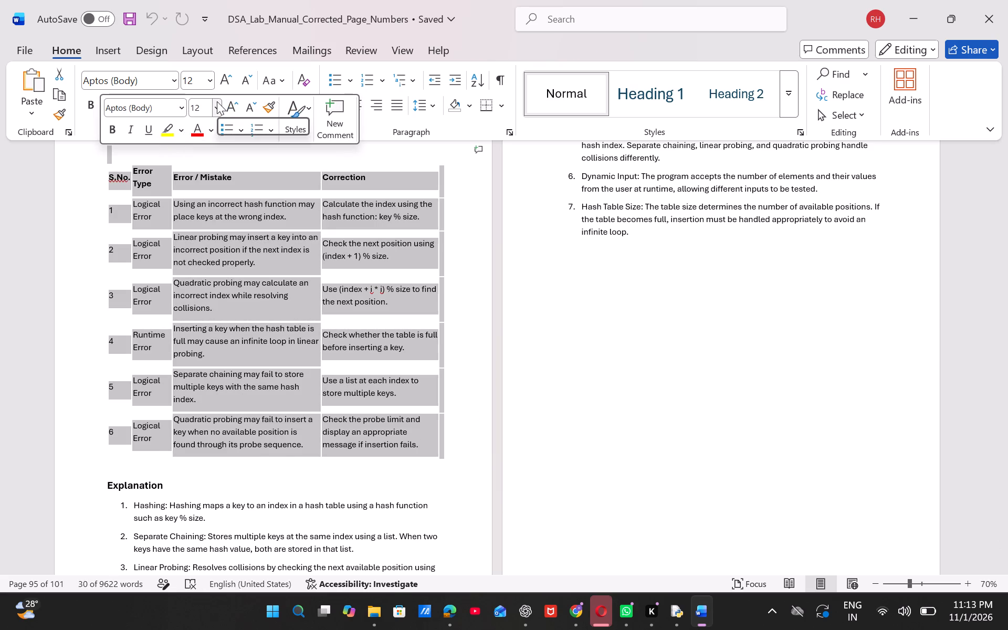
click(217, 101)
click(208, 123)
click(76, 287)
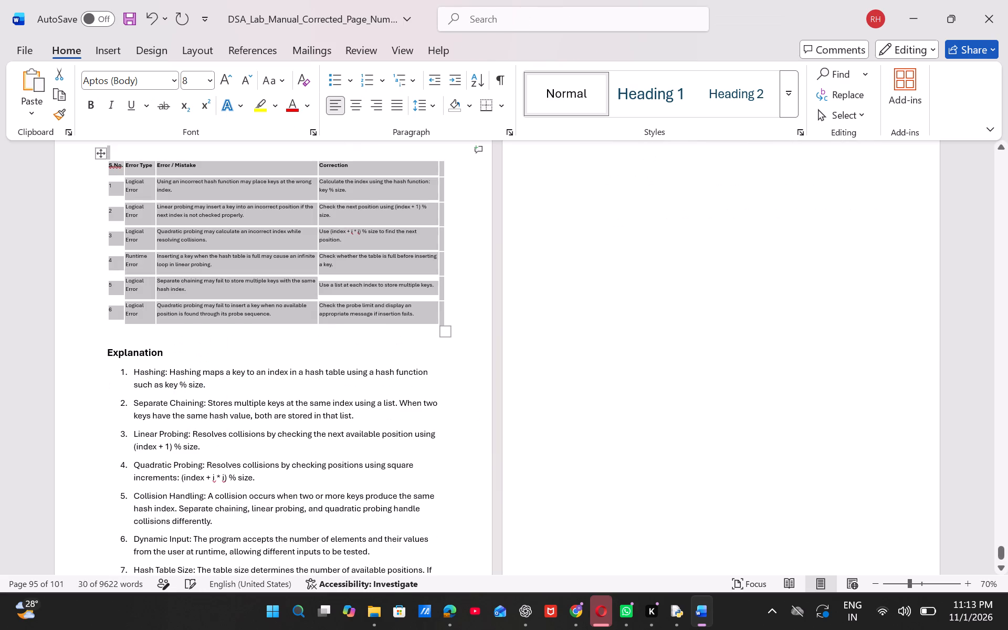
Review the layout of the Hashing lab's final pages and place the cursor on the blank page 100.
scroll(213, 220, up, 3)
scroll(225, 396, down, 5)
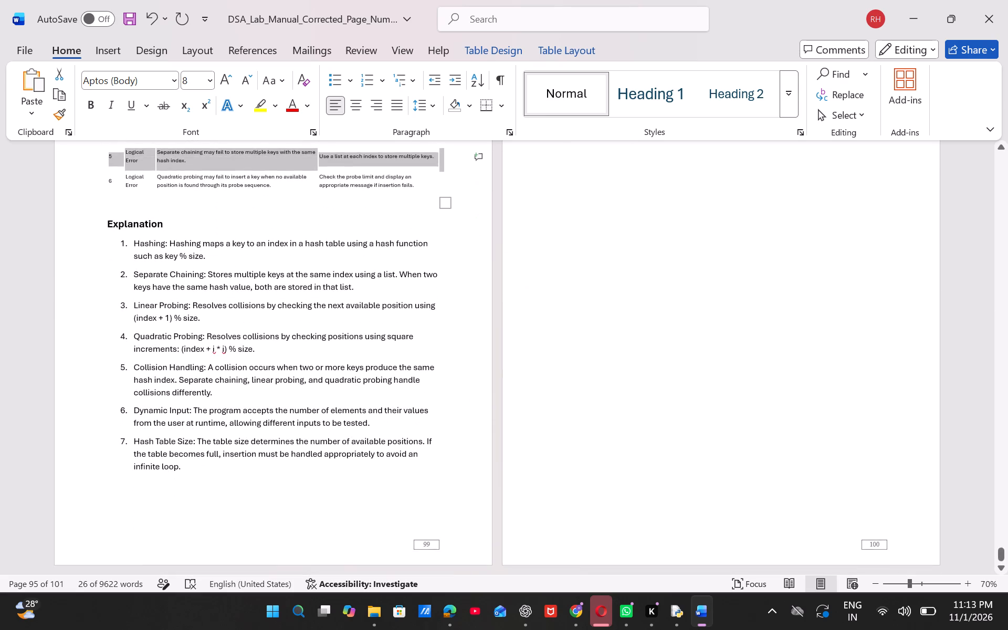
scroll(251, 480, up, 4)
scroll(251, 480, right, 1)
click(581, 465)
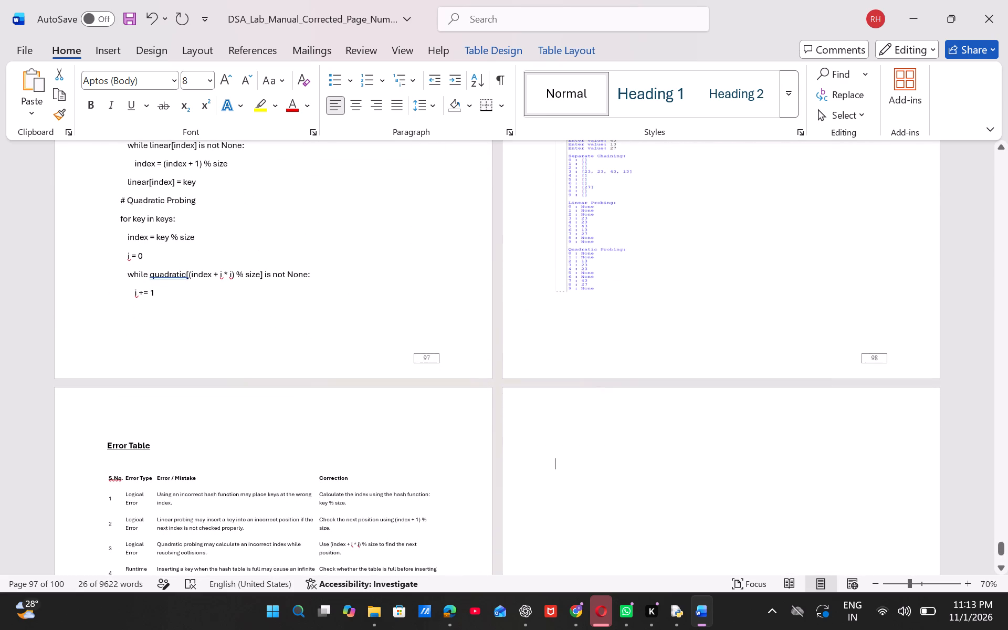
Review the manual's final pages, from the AVL Tree lab's error table and explanation through the Hashing lab's explanation.
scroll(284, 498, down, 2)
scroll(284, 498, up, 7)
scroll(284, 498, down, 3)
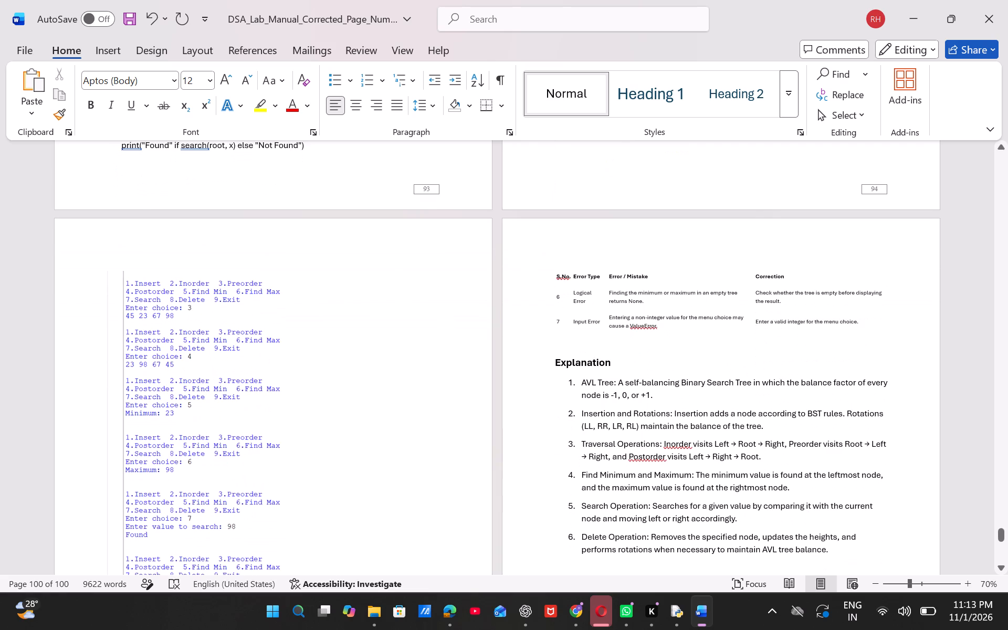
scroll(624, 499, down, 1)
drag(842, 475, 635, 367)
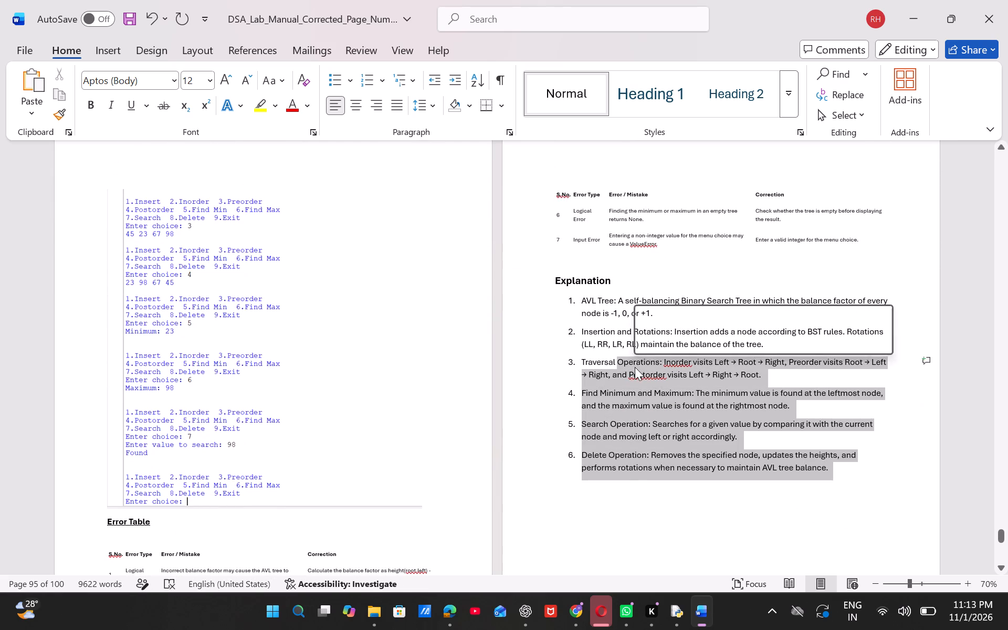
click(613, 520)
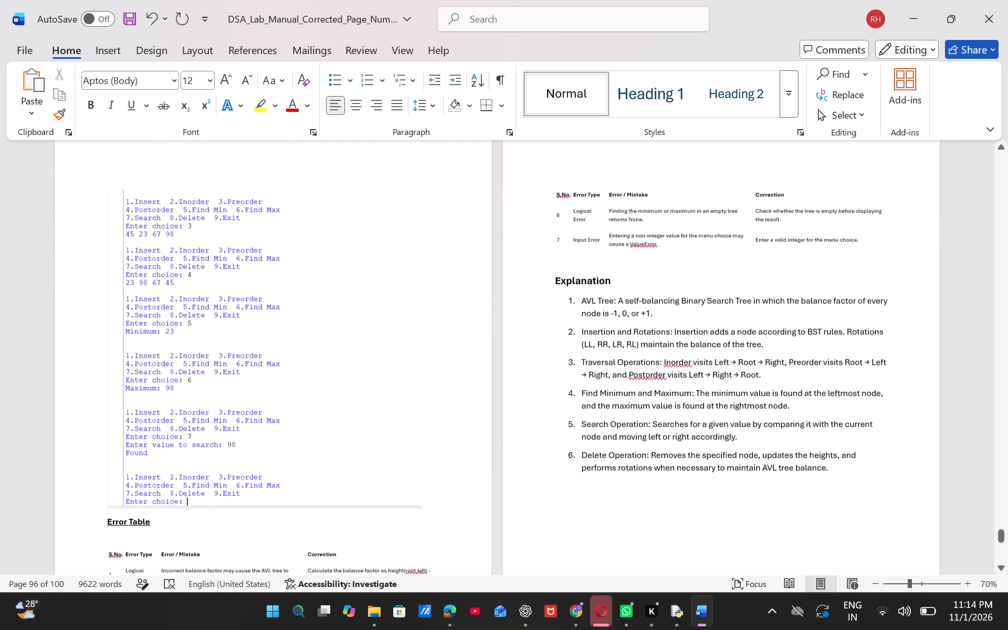
scroll(629, 333, down, 13)
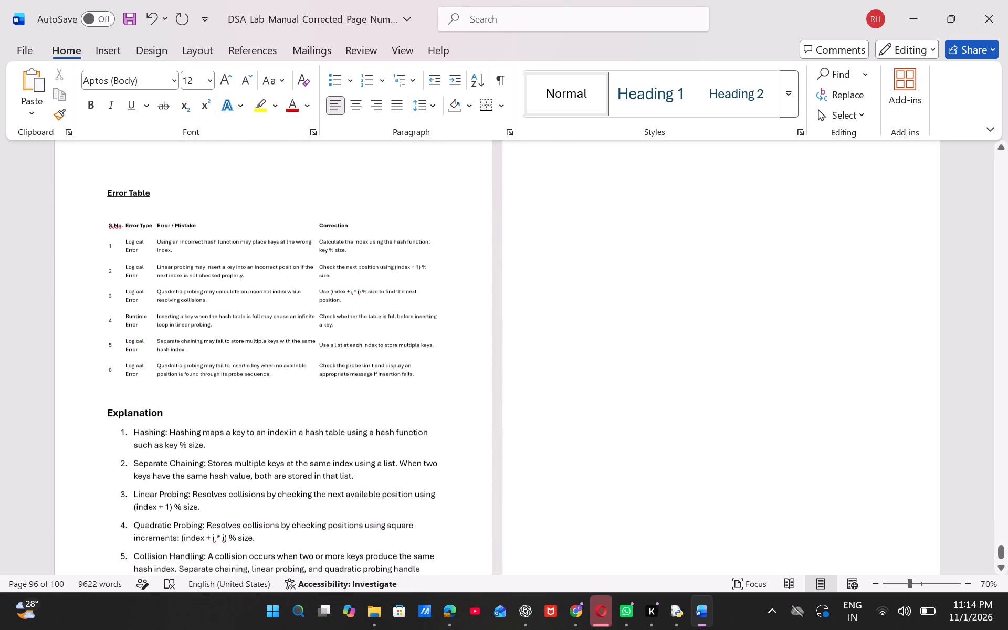
scroll(497, 324, down, 2)
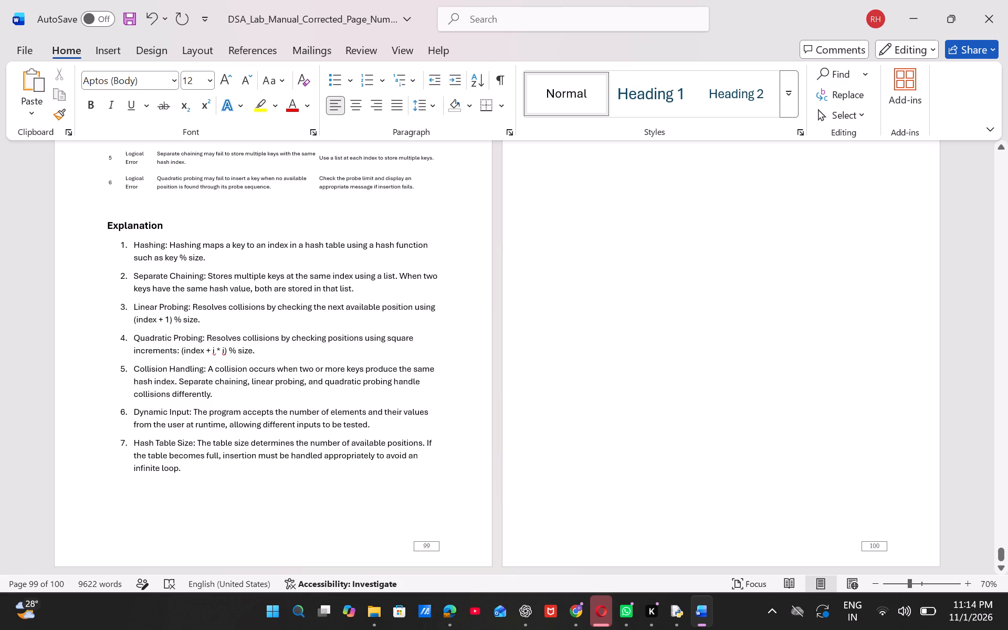
drag(437, 490, 281, 309)
click(577, 319)
Close the lab manual, saving the changes to DSA_Lab_Manual_Corrected_Page_Numbers in the Downloads folder.
click(1006, 0)
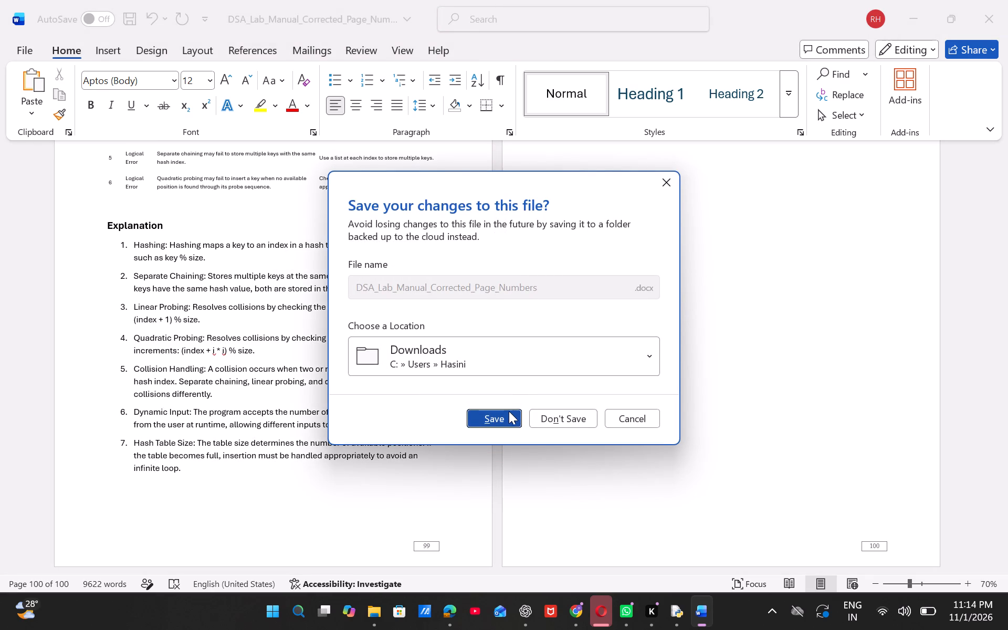
click(508, 413)
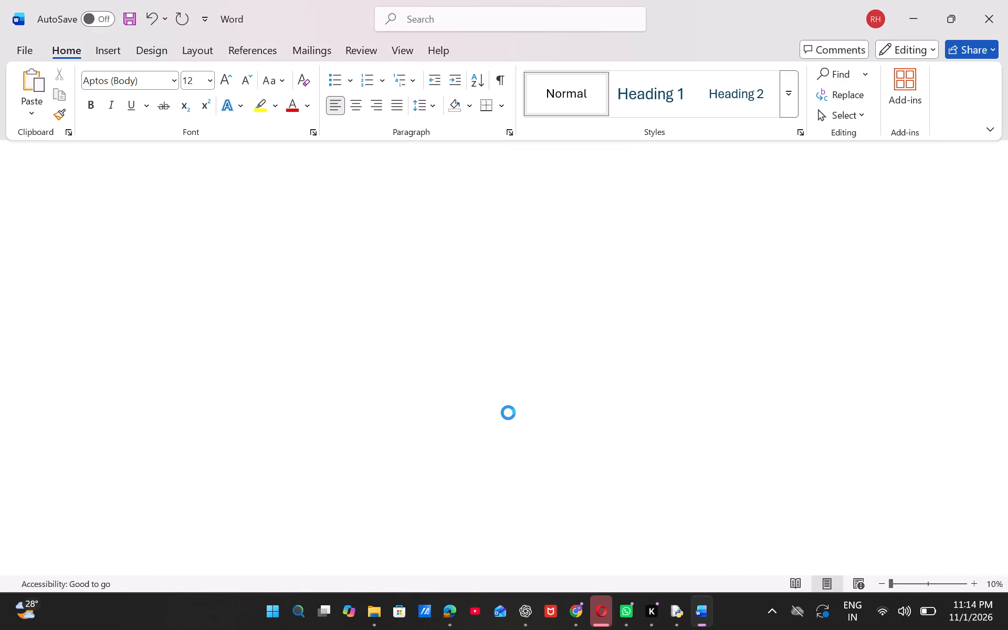
Browse the recent files in File Explorer's Home view.
scroll(481, 481, down, 1)
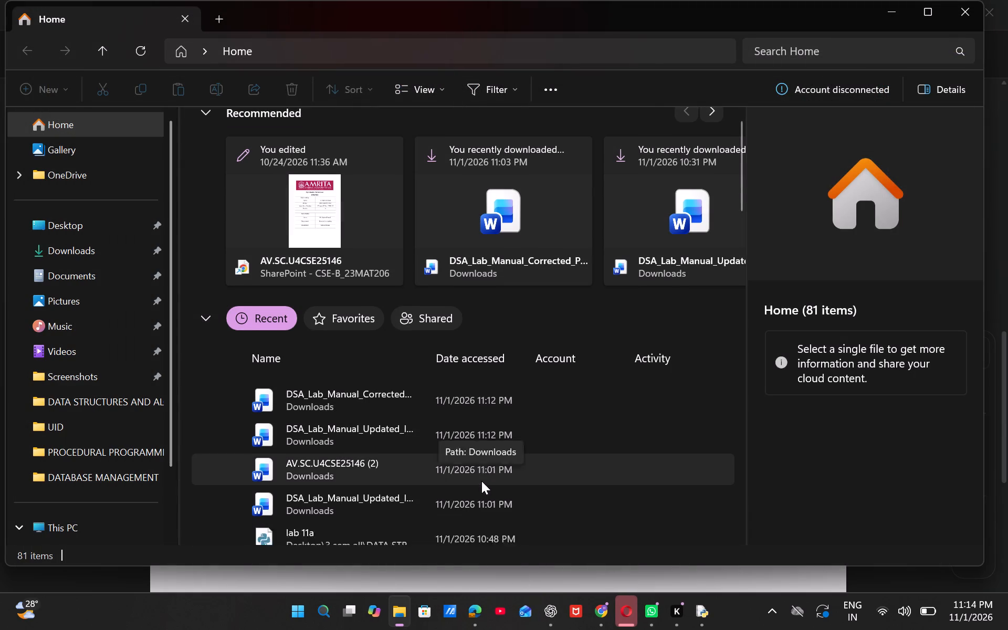
scroll(481, 481, down, 2)
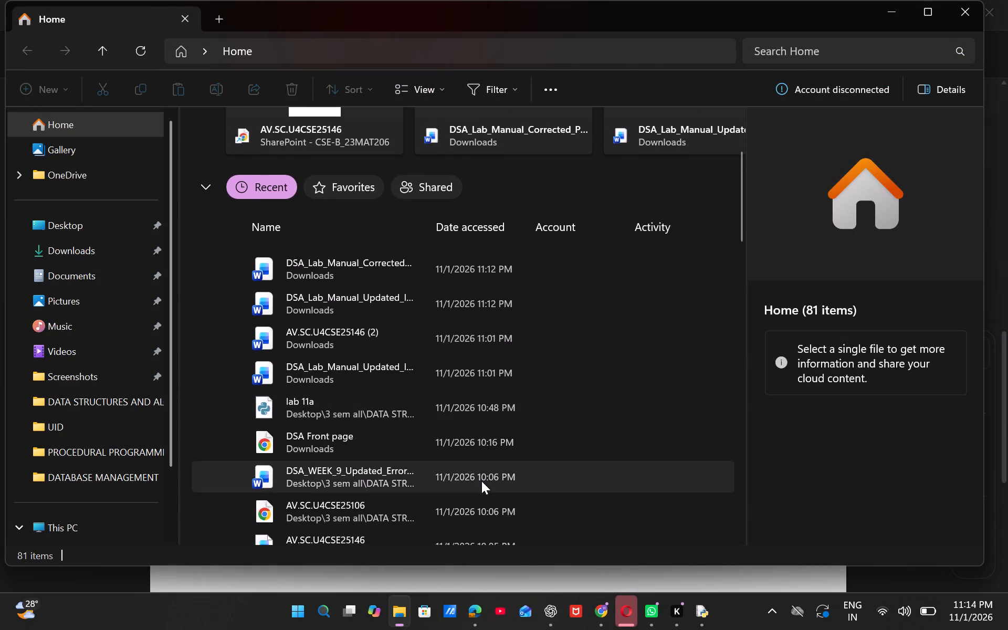